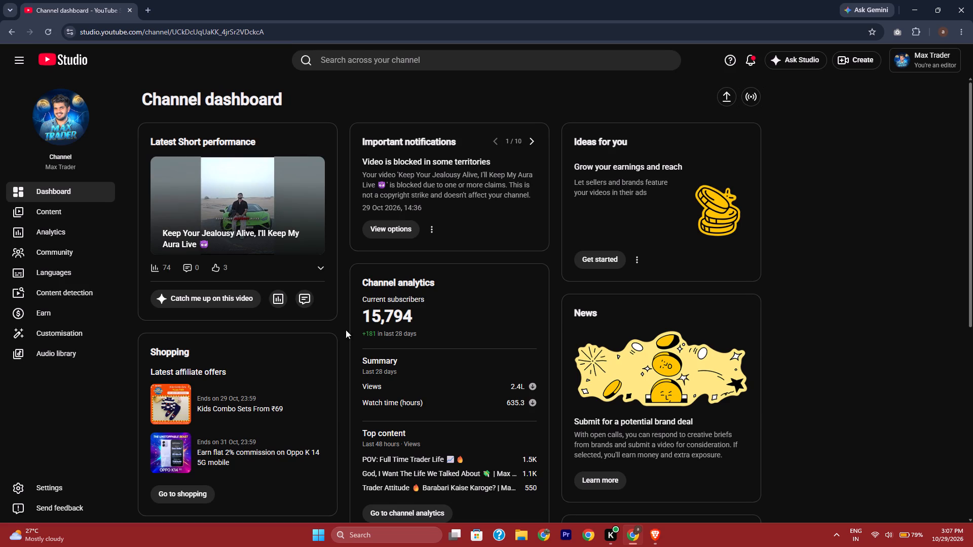
{"action": "scroll", "coordinate": [292, 312], "scroll_direction": "down", "scroll_amount": 2}
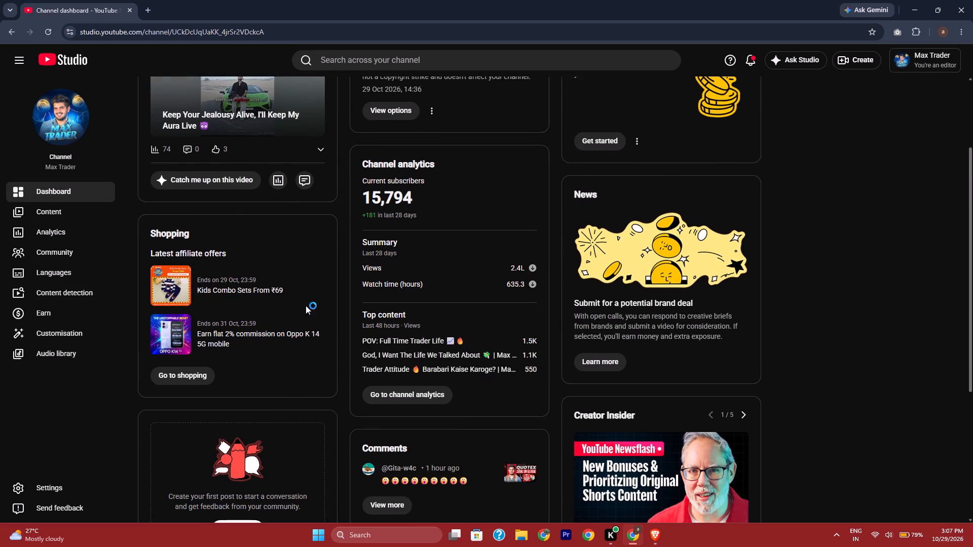
{"action": "left_click", "coordinate": [907, 61]}
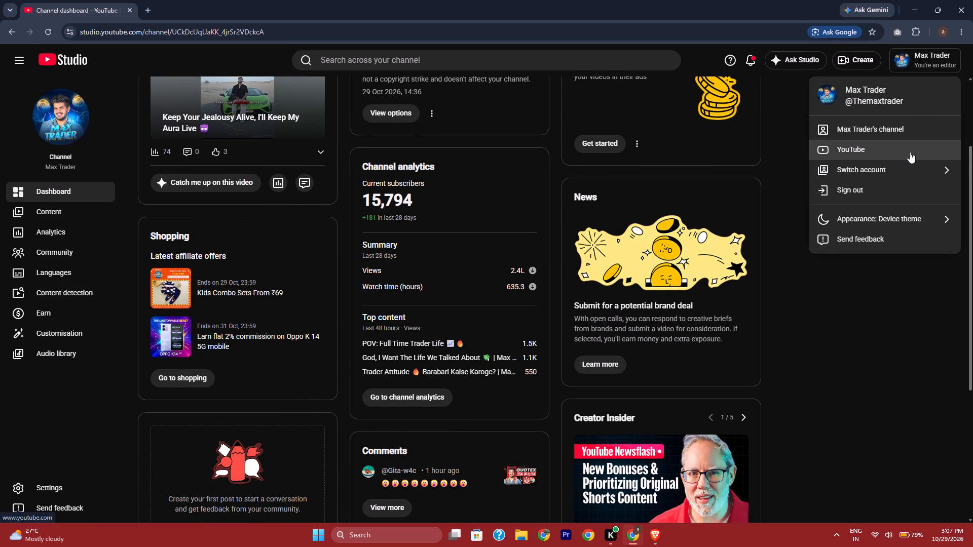
{"action": "left_click", "coordinate": [906, 166]}
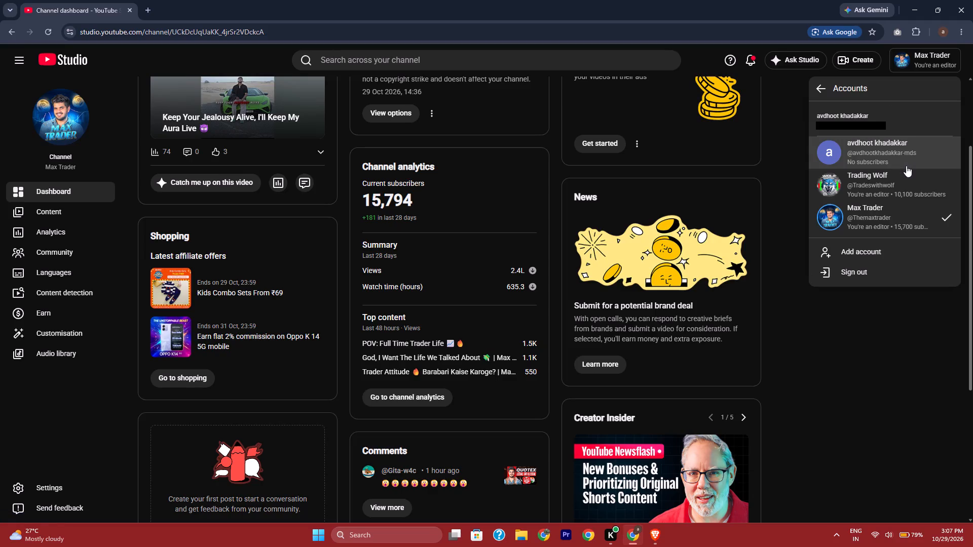
{"action": "left_click", "coordinate": [875, 196]}
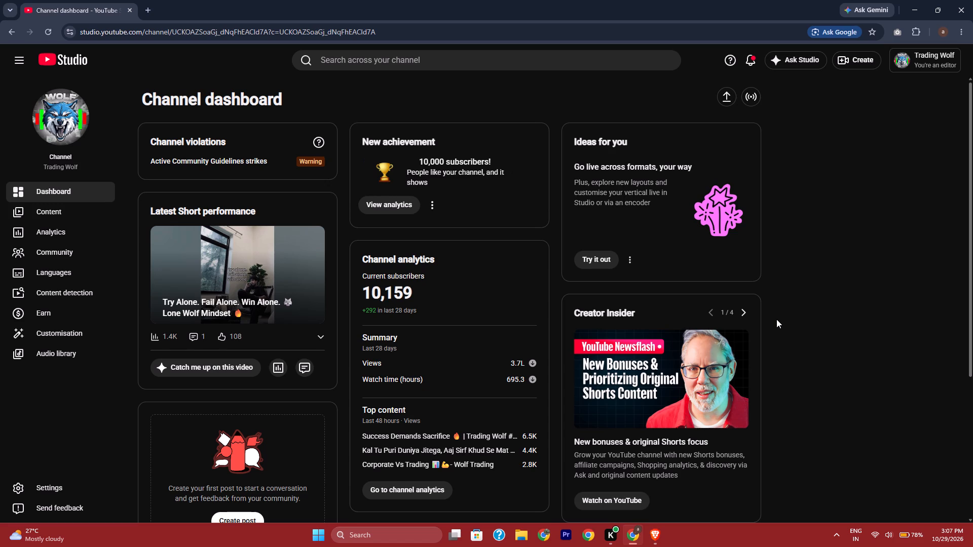
From the channel content page, upload the video oct 29 from the WOLF folder inside TRADING.
{"action": "left_click", "coordinate": [43, 218]}
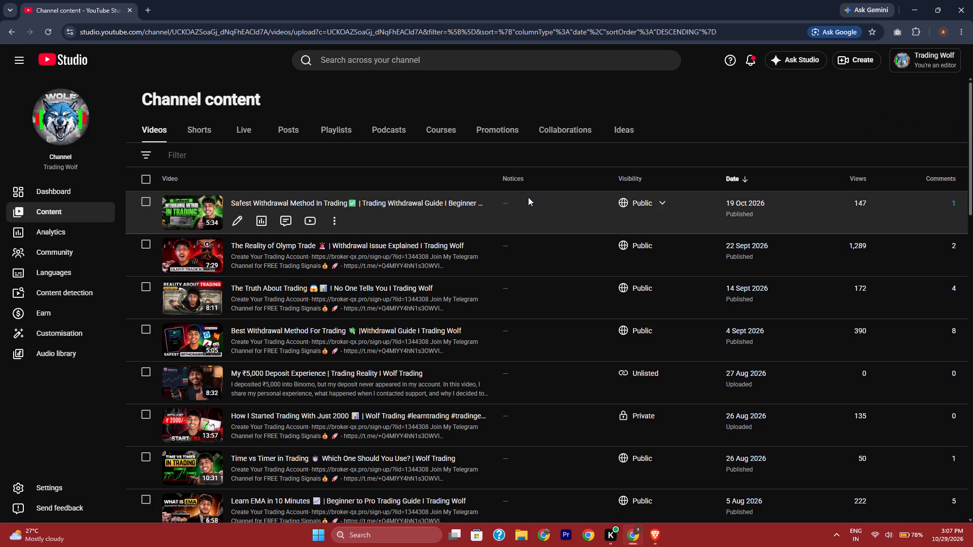
{"action": "left_click", "coordinate": [873, 61]}
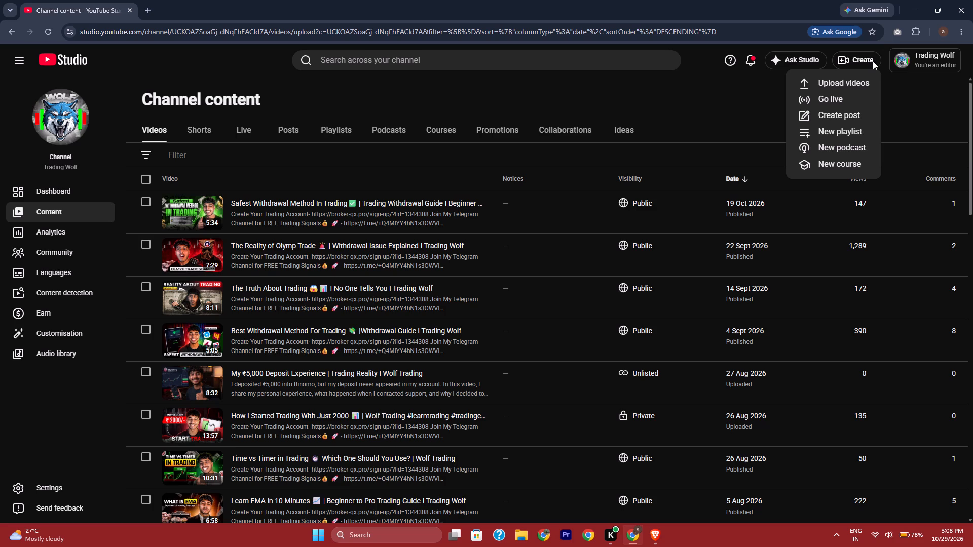
{"action": "left_click", "coordinate": [843, 75]}
{"action": "left_click", "coordinate": [494, 334]}
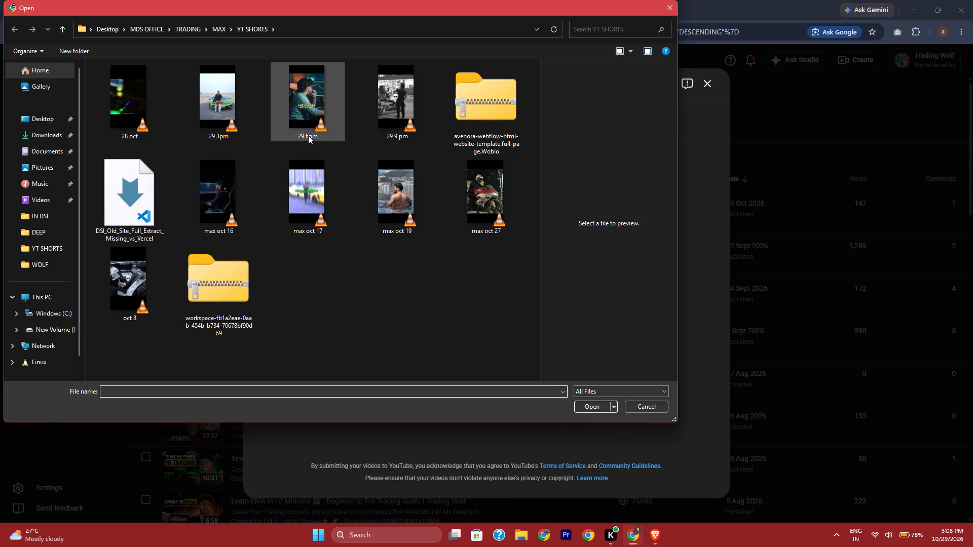
{"action": "left_click", "coordinate": [217, 25]}
{"action": "left_click", "coordinate": [201, 28]}
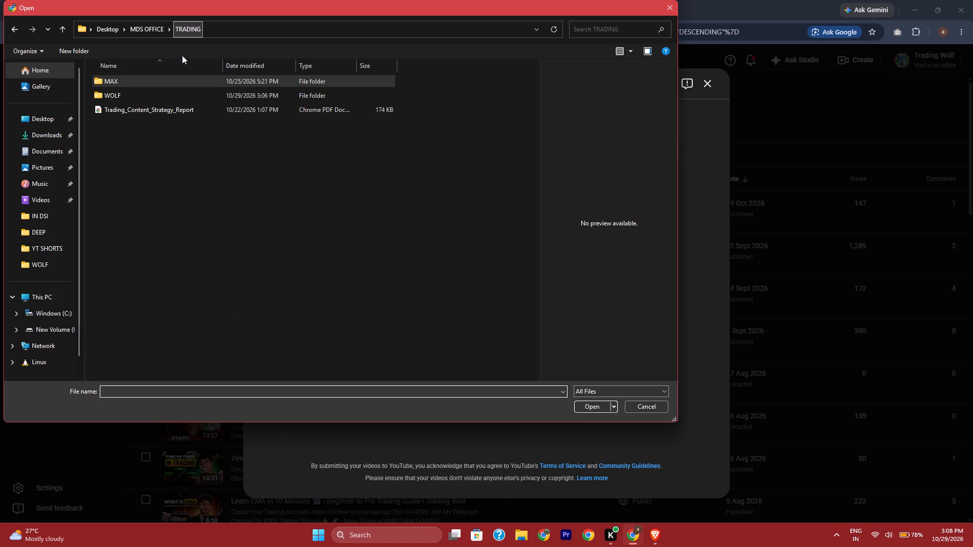
{"action": "double_click", "coordinate": [157, 92]}
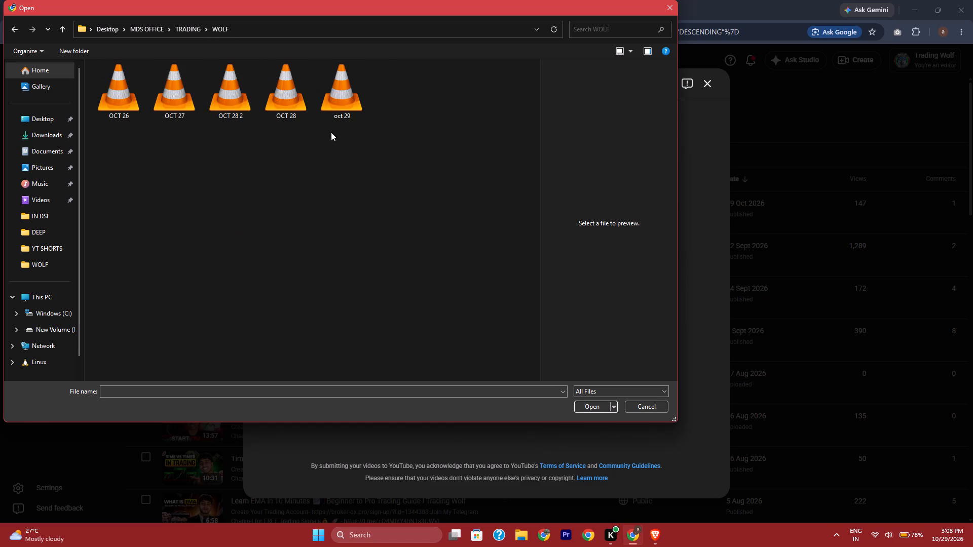
{"action": "left_click", "coordinate": [341, 116]}
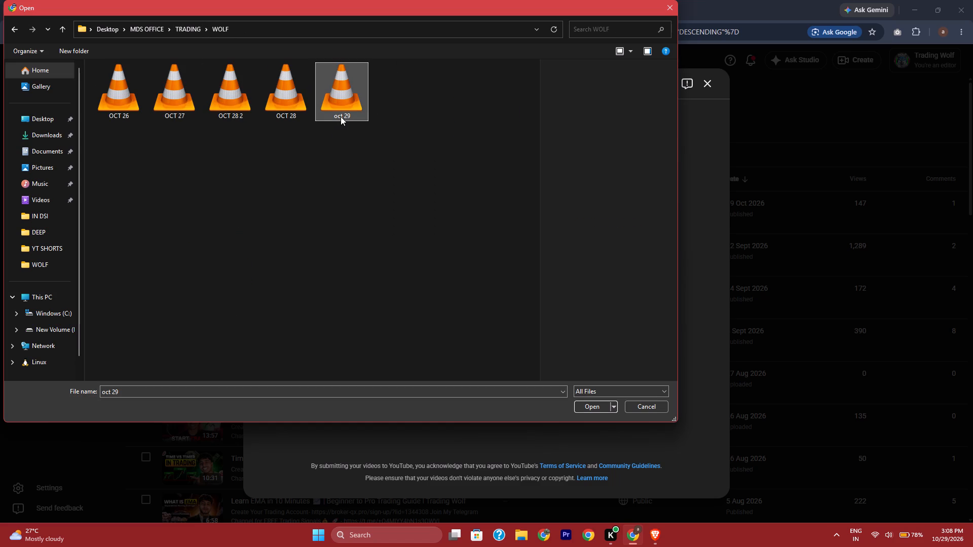
{"action": "key", "text": "Return"}
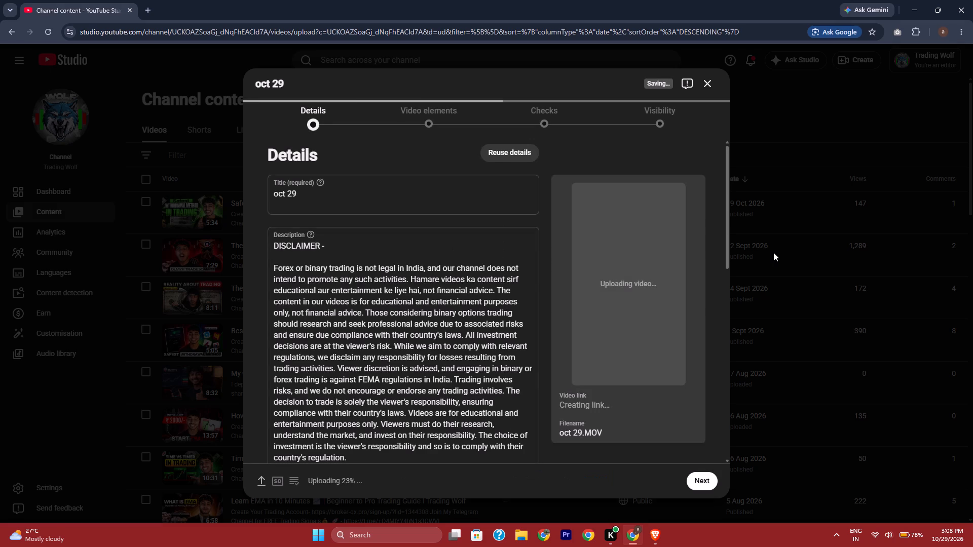
Clear the default disclaimer text from the video's description.
{"action": "left_click", "coordinate": [432, 326]}
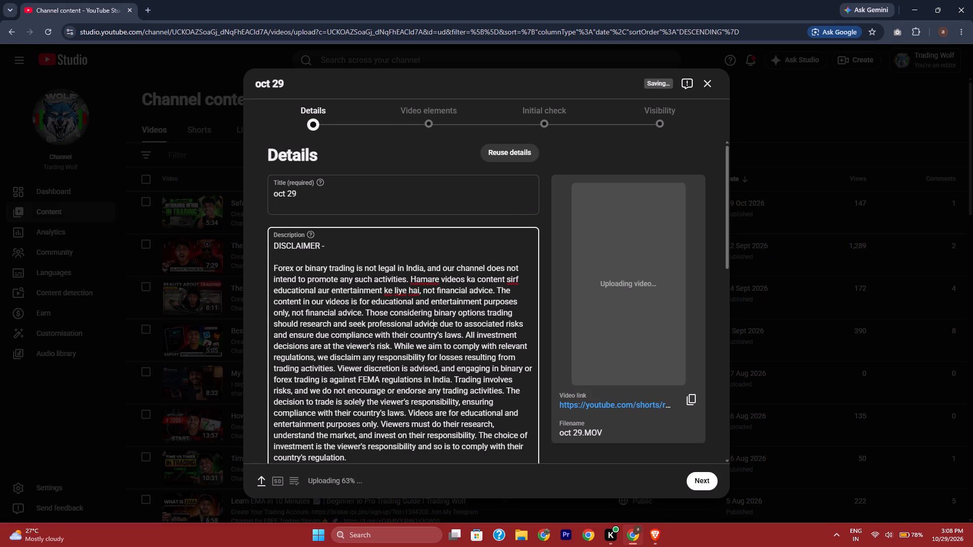
{"action": "key", "text": "ctrl+a"}
{"action": "key", "text": "BackSpace"}
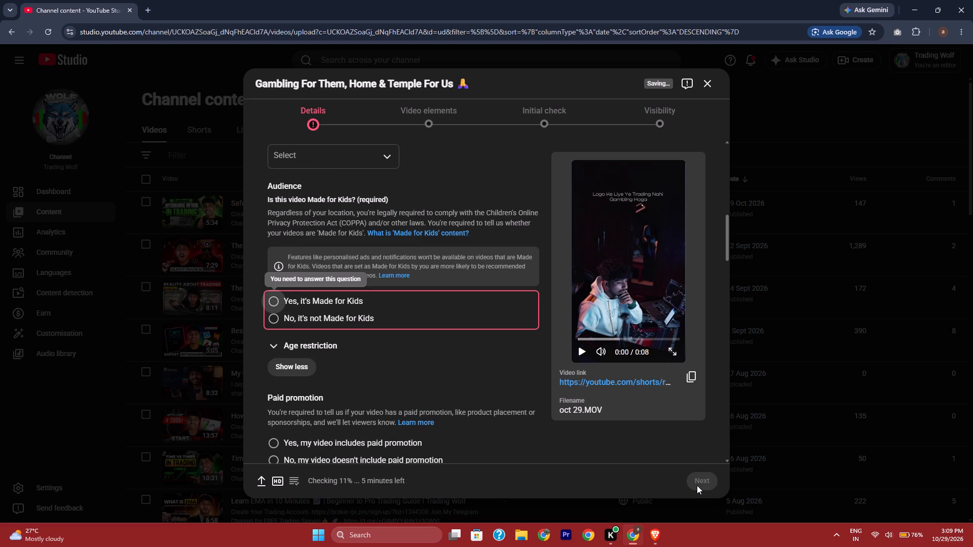
{"action": "left_click", "coordinate": [269, 319]}
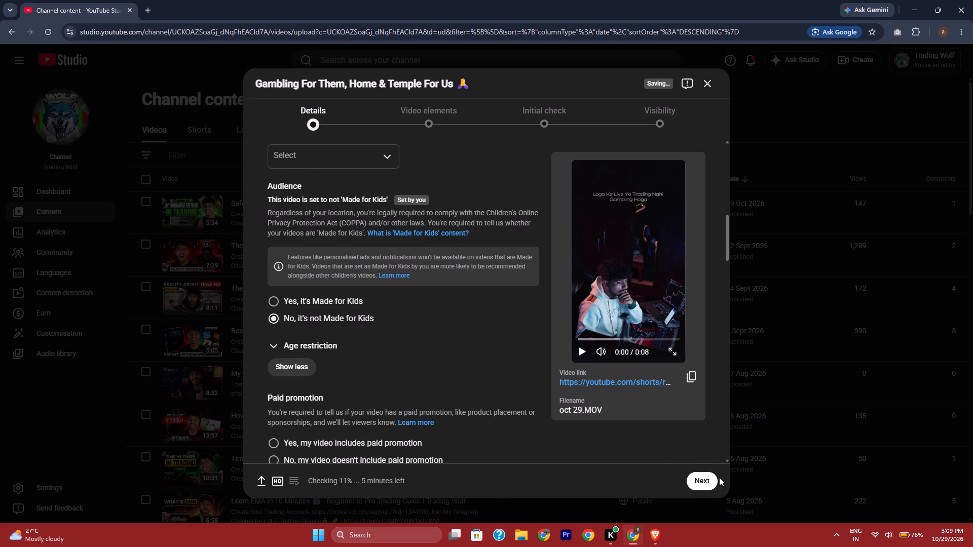
{"action": "left_click", "coordinate": [705, 478]}
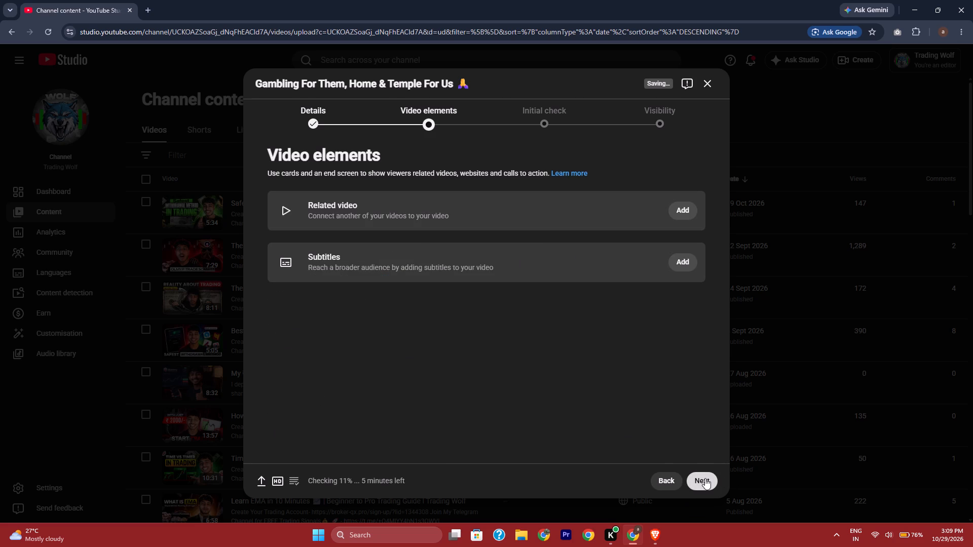
{"action": "left_click", "coordinate": [705, 478]}
{"action": "left_click", "coordinate": [705, 478]}
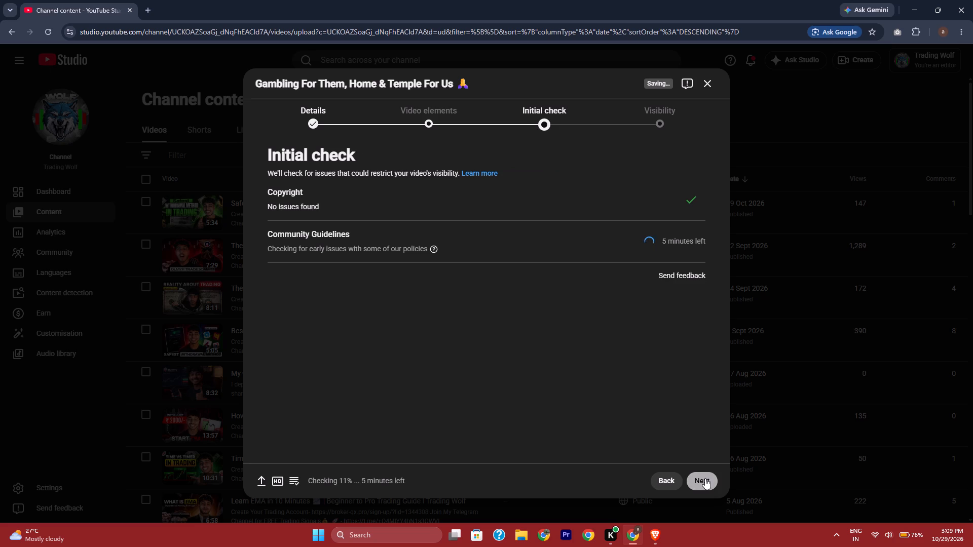
Schedule the video to go public on 29 Oct 2026 at 18:00 and close the scheduling confirmation.
{"action": "scroll", "coordinate": [420, 393], "scroll_direction": "down", "scroll_amount": 3}
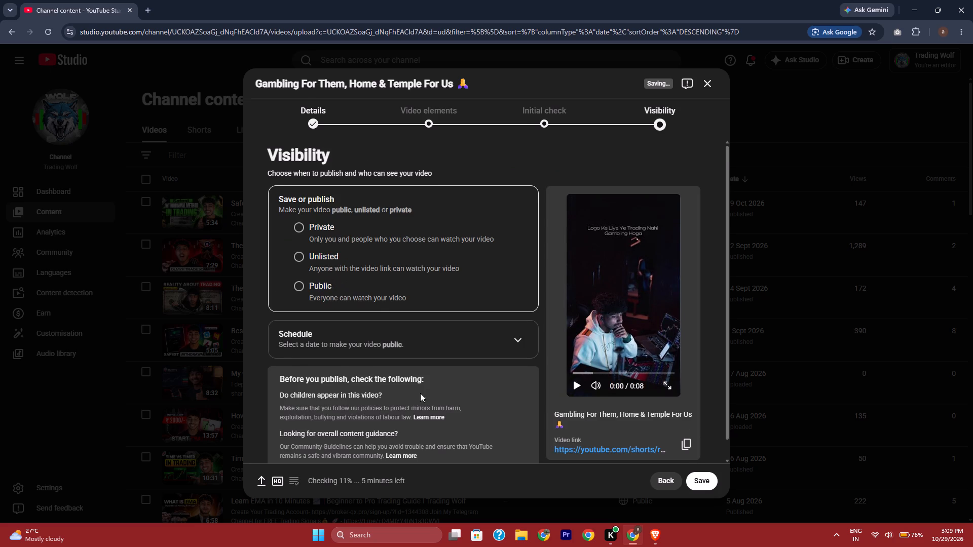
{"action": "scroll", "coordinate": [420, 393], "scroll_direction": "down", "scroll_amount": 2}
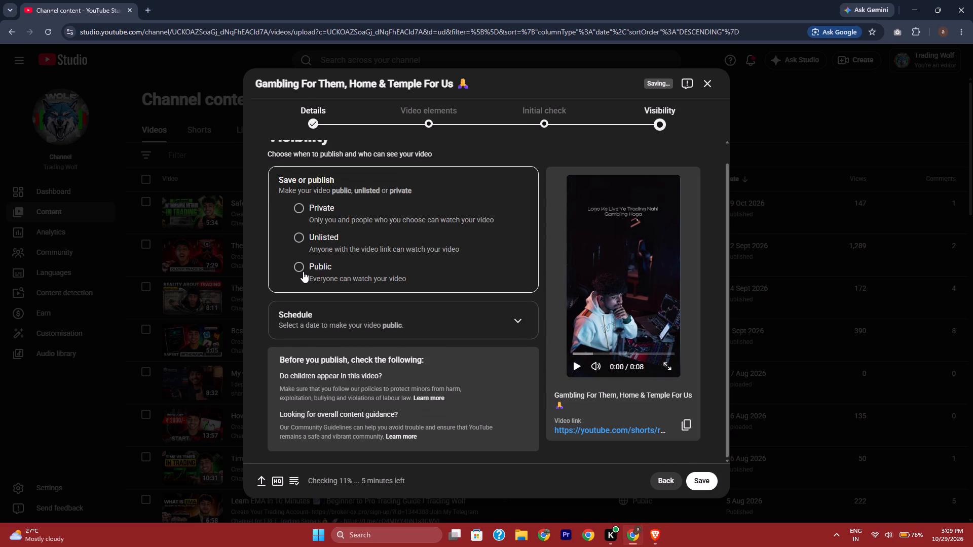
{"action": "left_click", "coordinate": [310, 325]}
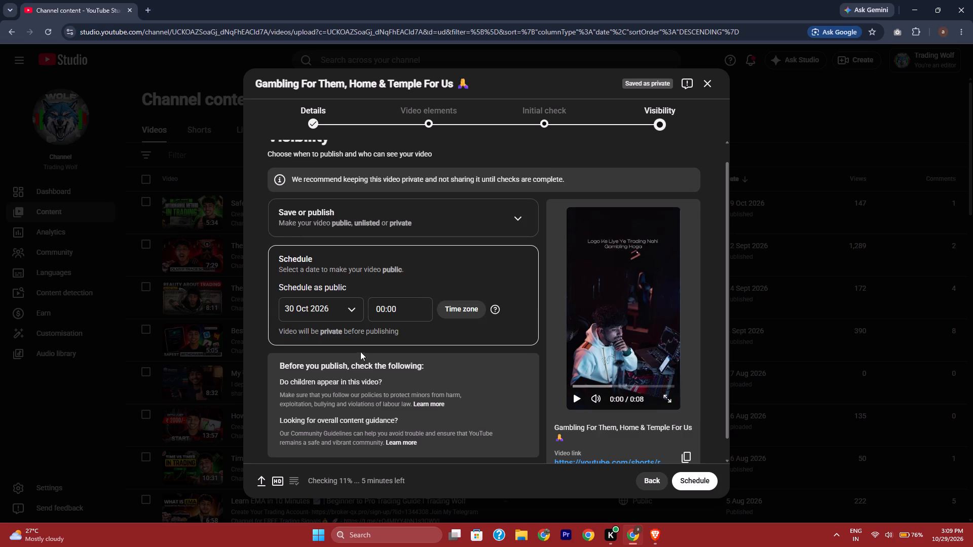
{"action": "left_click", "coordinate": [320, 304]}
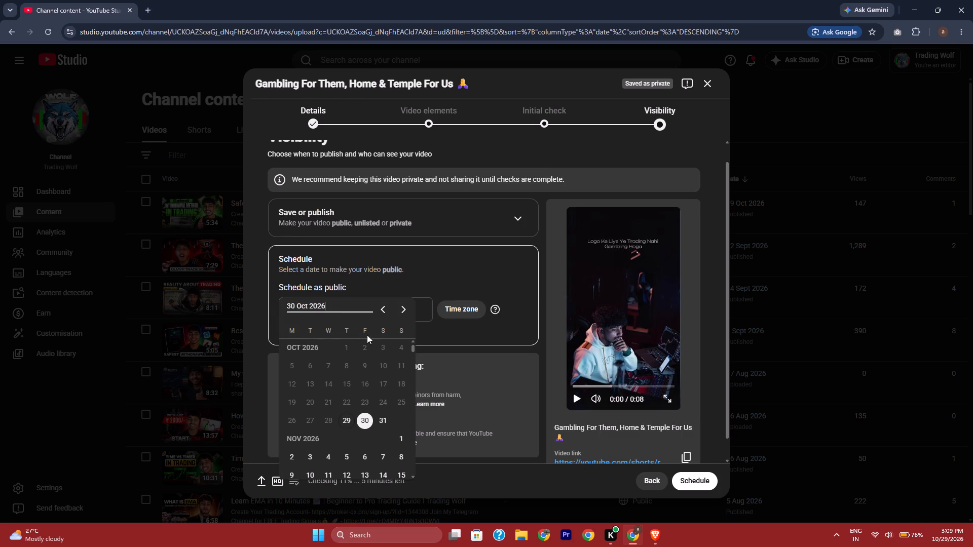
{"action": "left_click", "coordinate": [340, 417]}
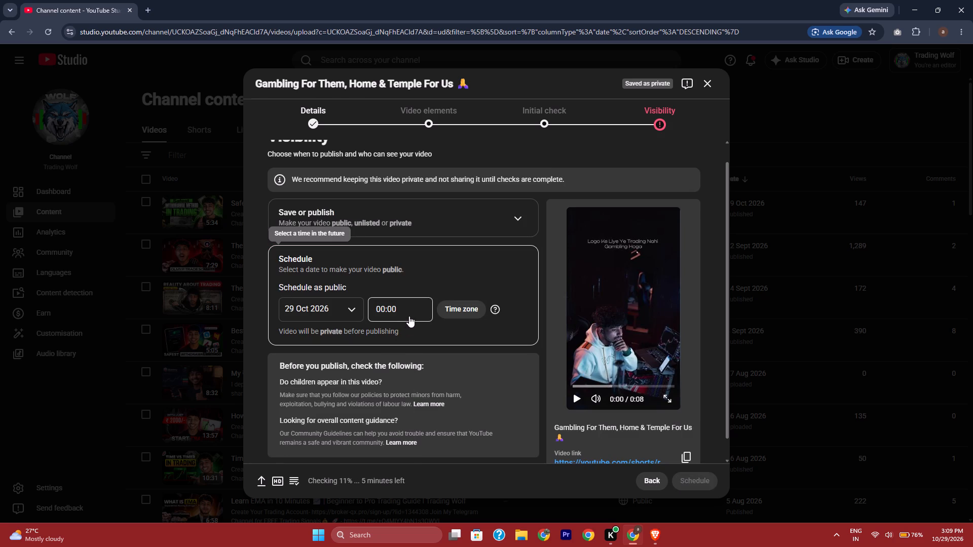
{"action": "left_click", "coordinate": [409, 316]}
{"action": "scroll", "coordinate": [406, 439], "scroll_direction": "down", "scroll_amount": 5}
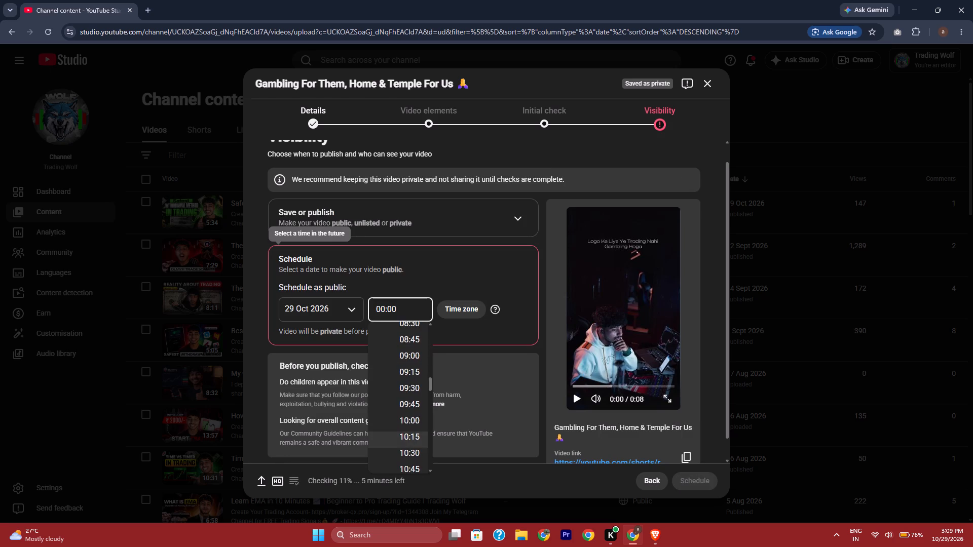
{"action": "scroll", "coordinate": [406, 439], "scroll_direction": "down", "scroll_amount": 5}
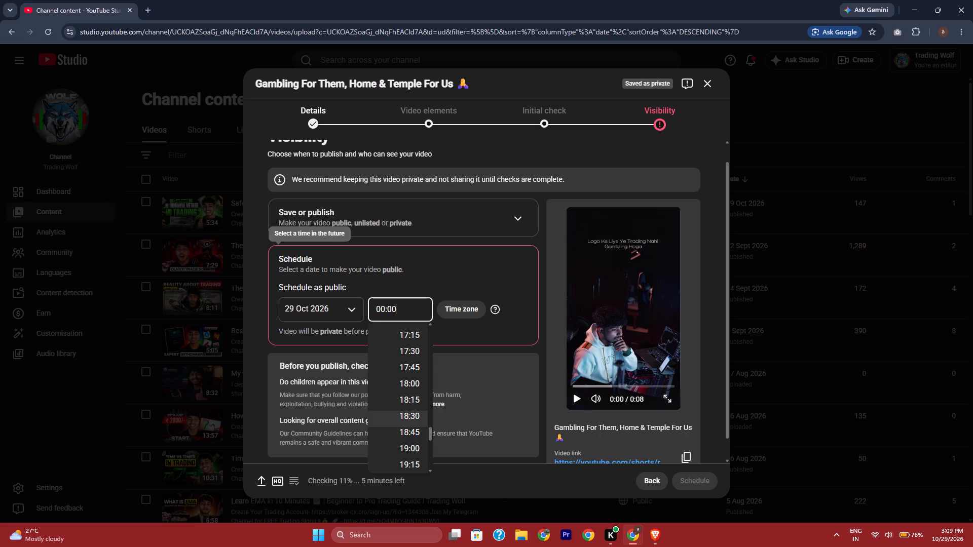
{"action": "left_click", "coordinate": [406, 386]}
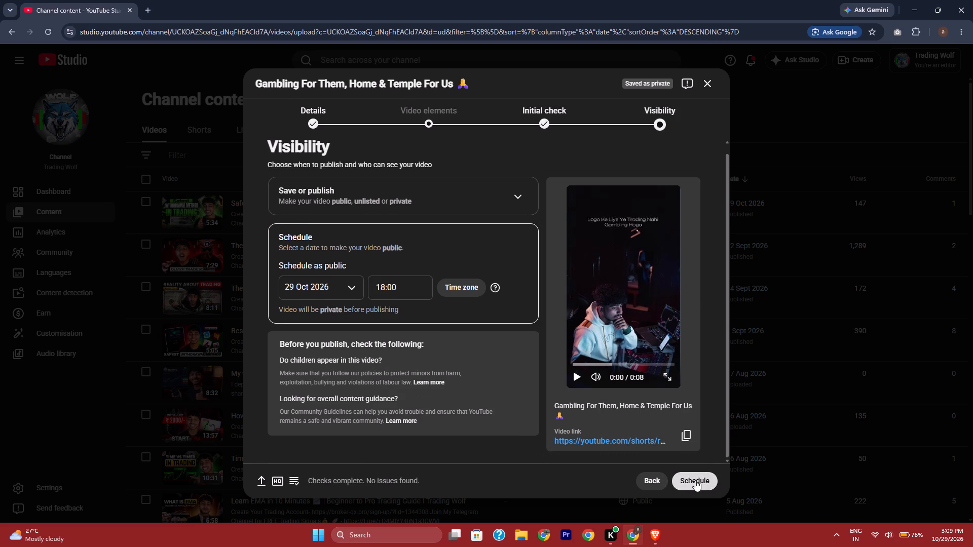
{"action": "left_click", "coordinate": [695, 480]}
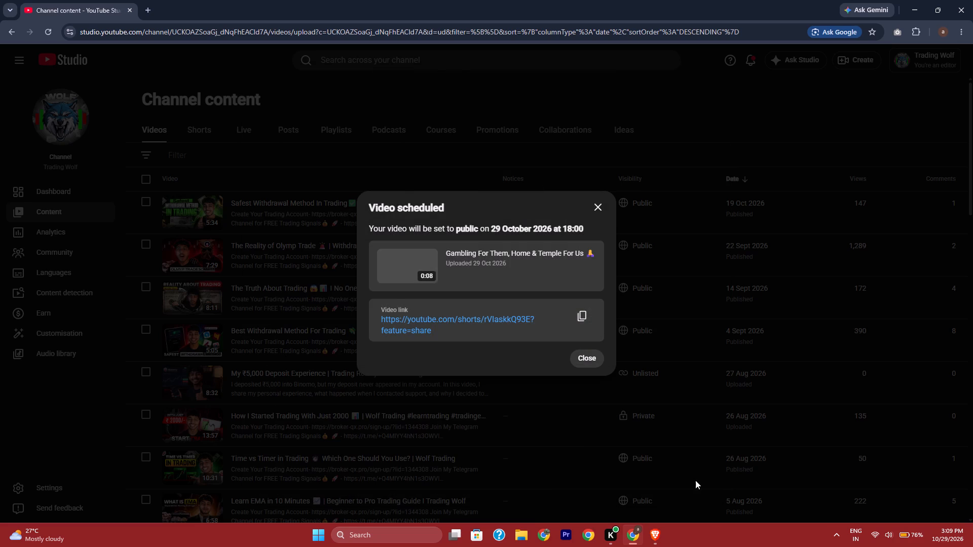
{"action": "left_click", "coordinate": [596, 353]}
Show the channel's Shorts list to check the newly scheduled video.
{"action": "left_click", "coordinate": [190, 130]}
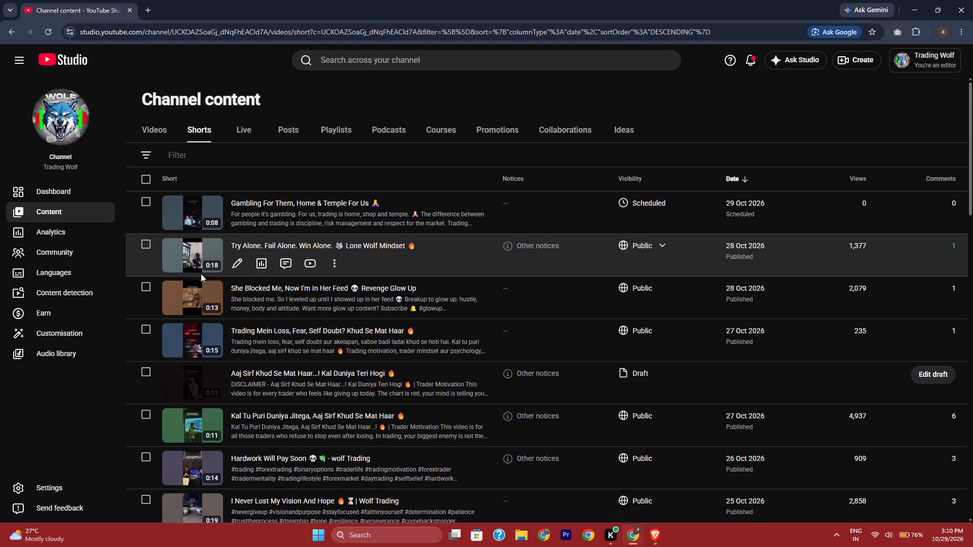
{"action": "left_click", "coordinate": [201, 273]}
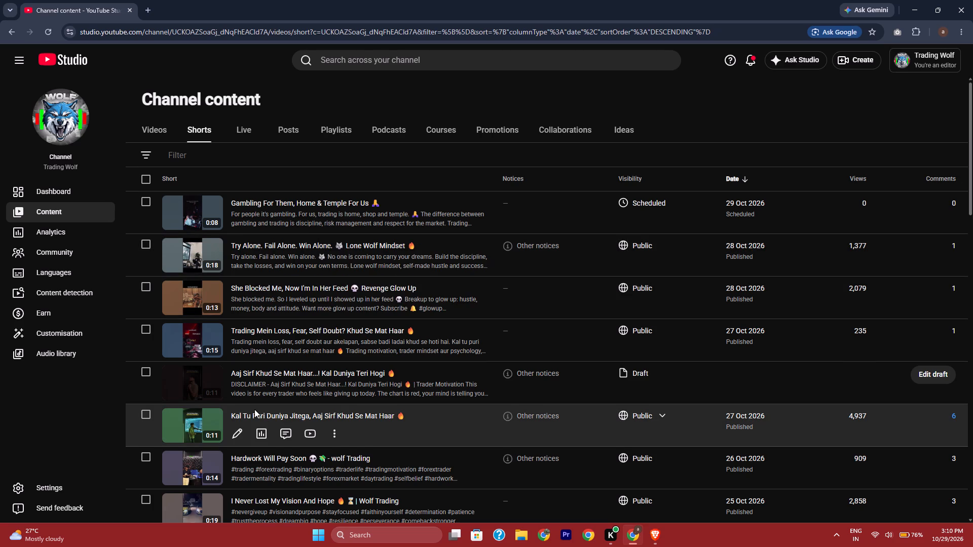
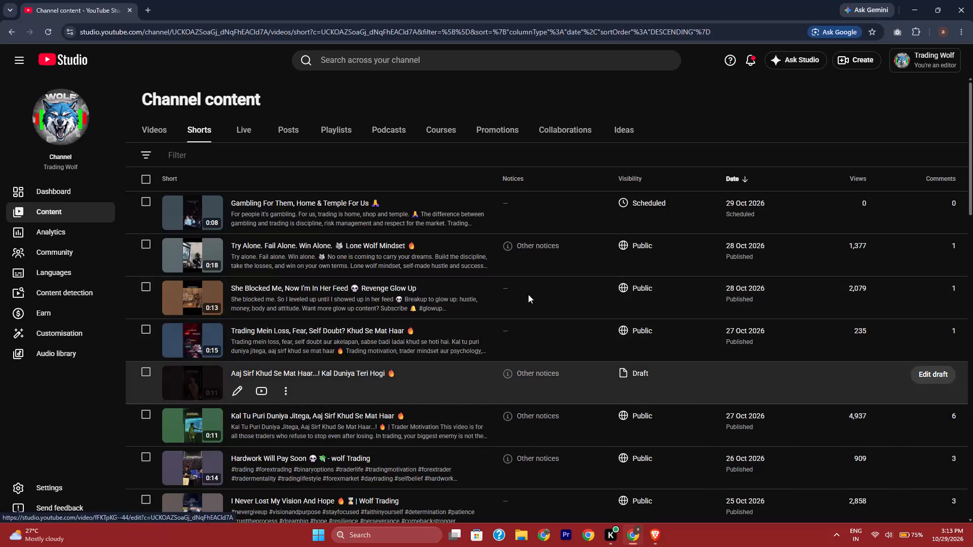
Review the analytics of Trading Wolf's latest Short from the channel dashboard, and return to the dashboard to look it over.
{"action": "left_click", "coordinate": [42, 184]}
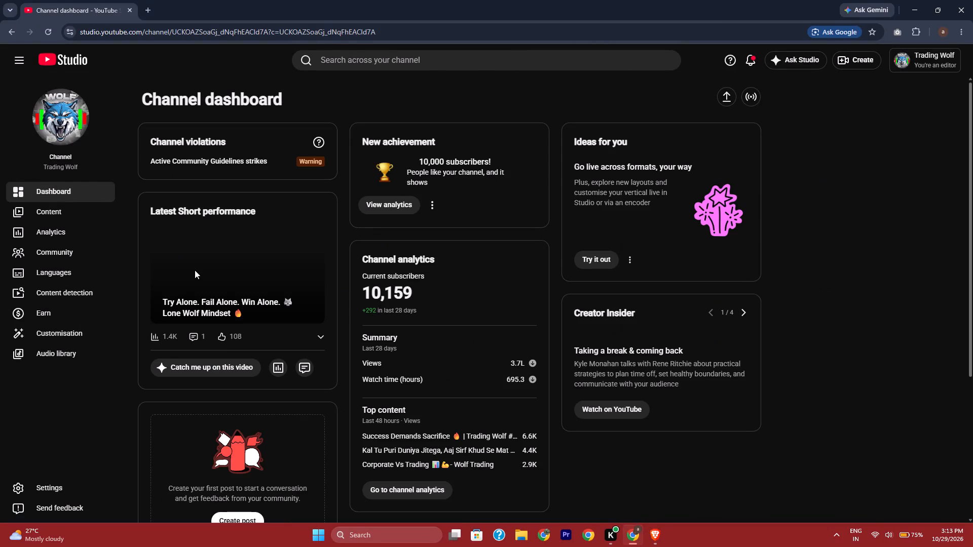
{"action": "left_click", "coordinate": [278, 370]}
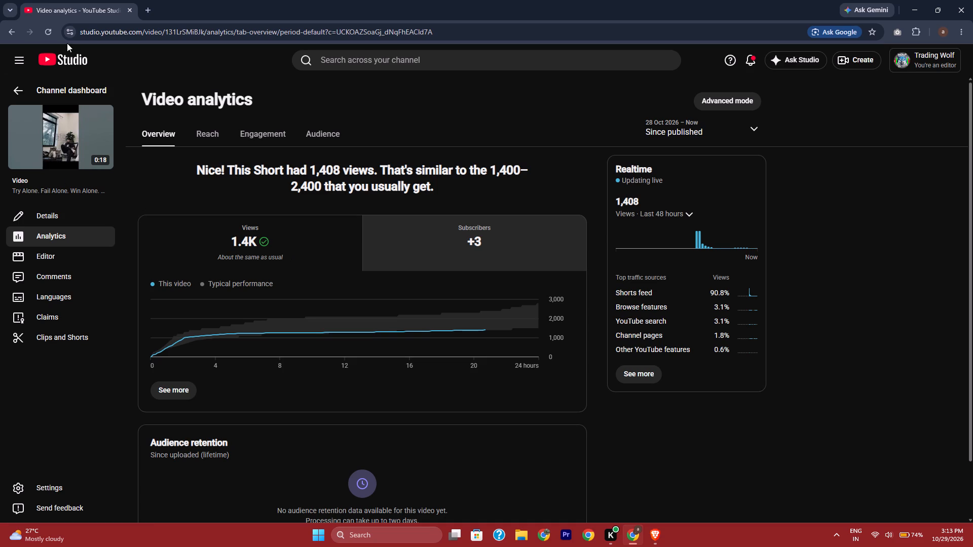
{"action": "left_click", "coordinate": [68, 57]}
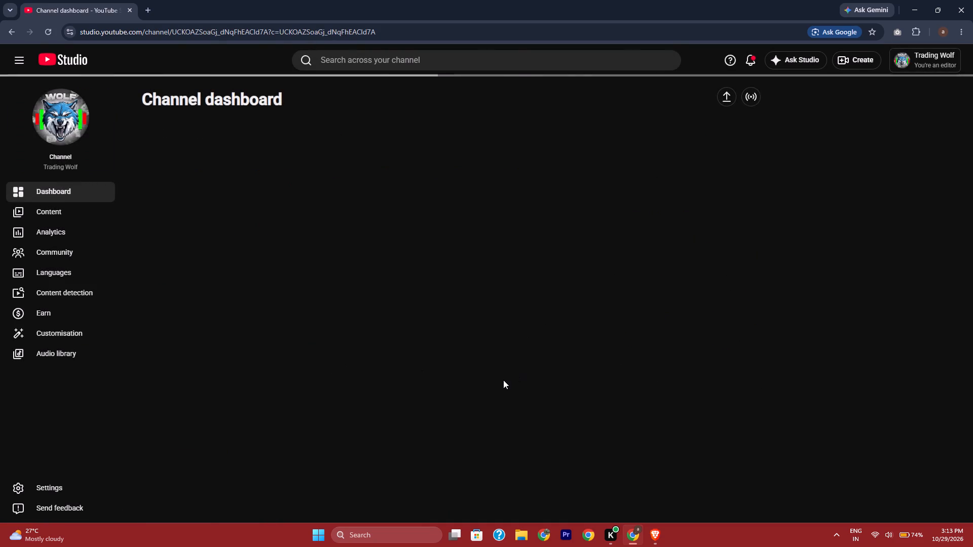
{"action": "scroll", "coordinate": [503, 380], "scroll_direction": "down", "scroll_amount": 4}
{"action": "scroll", "coordinate": [503, 380], "scroll_direction": "up", "scroll_amount": 5}
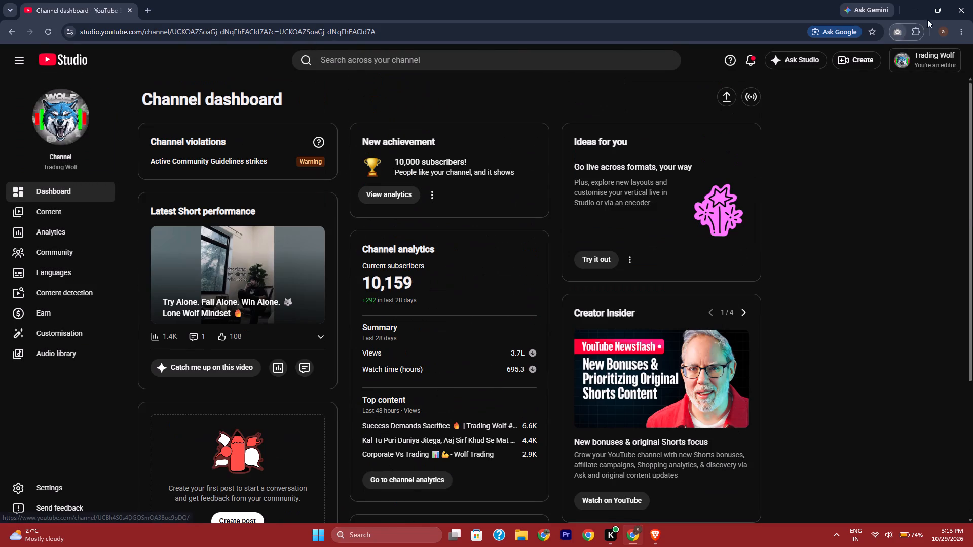
Switch from the Trading Wolf account to the Max Trader channel.
{"action": "left_click", "coordinate": [930, 61]}
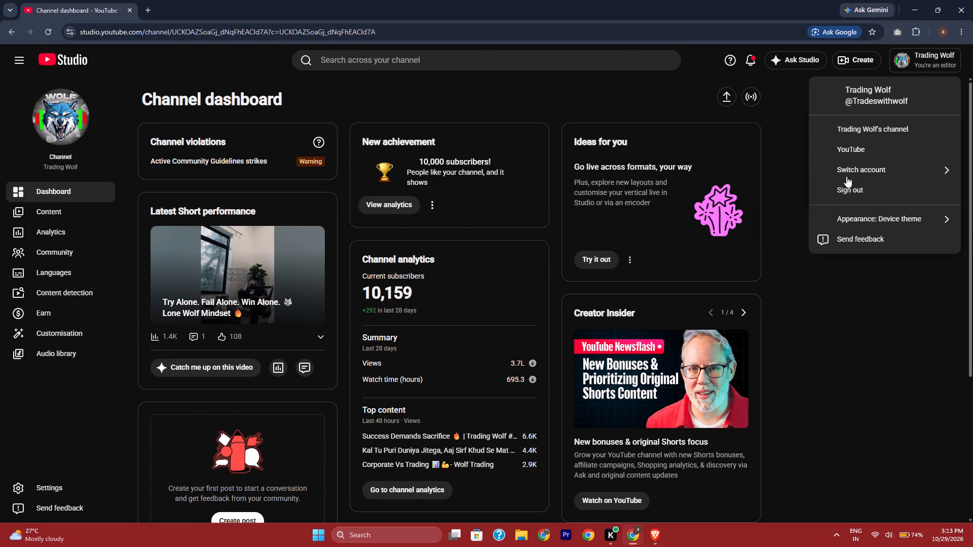
{"action": "left_click", "coordinate": [849, 176]}
{"action": "left_click", "coordinate": [858, 211]}
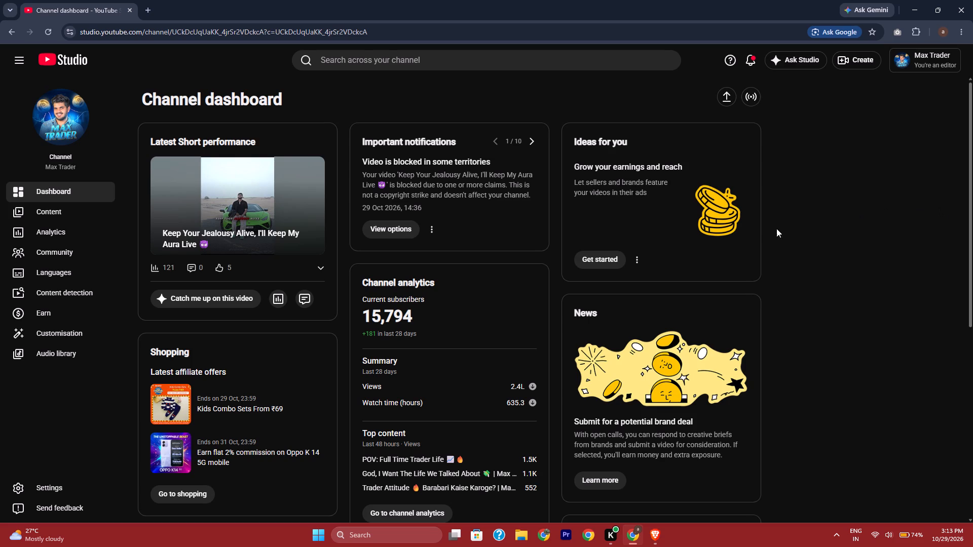
Open the video analytics of Max Trader's latest Short, "Keep Your Jealousy Alive, I'll Keep My Aura Live".
{"action": "left_click", "coordinate": [273, 296]}
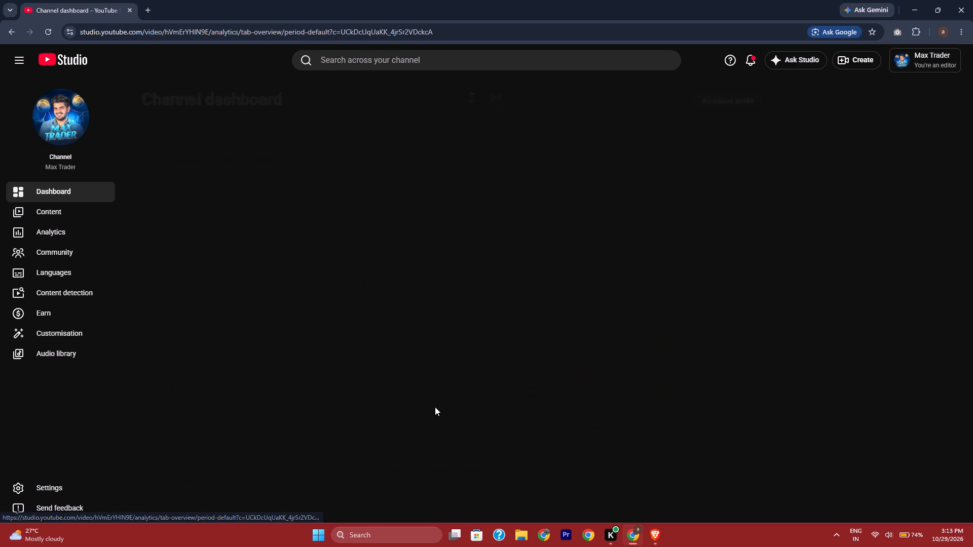
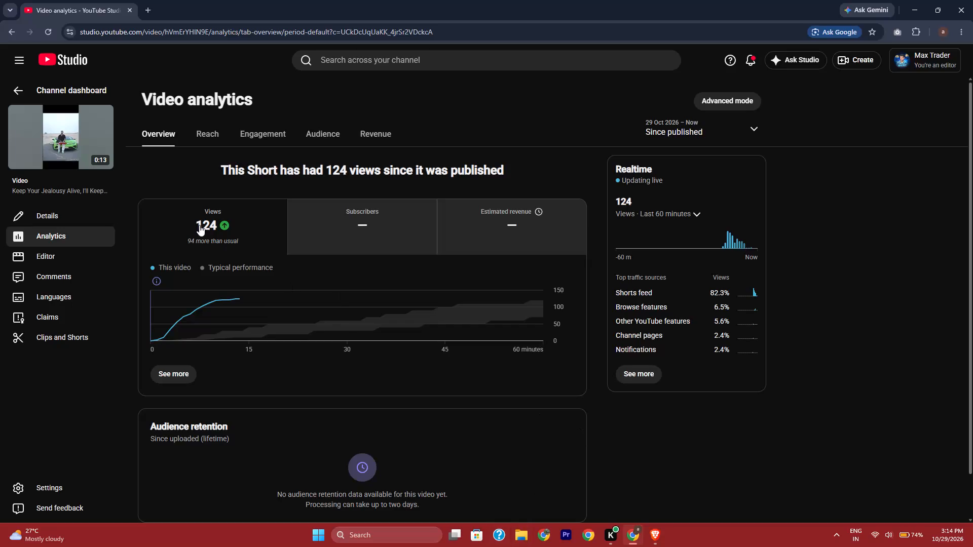
Reload the Short's video analytics page to refresh its figures.
{"action": "left_click", "coordinate": [51, 33]}
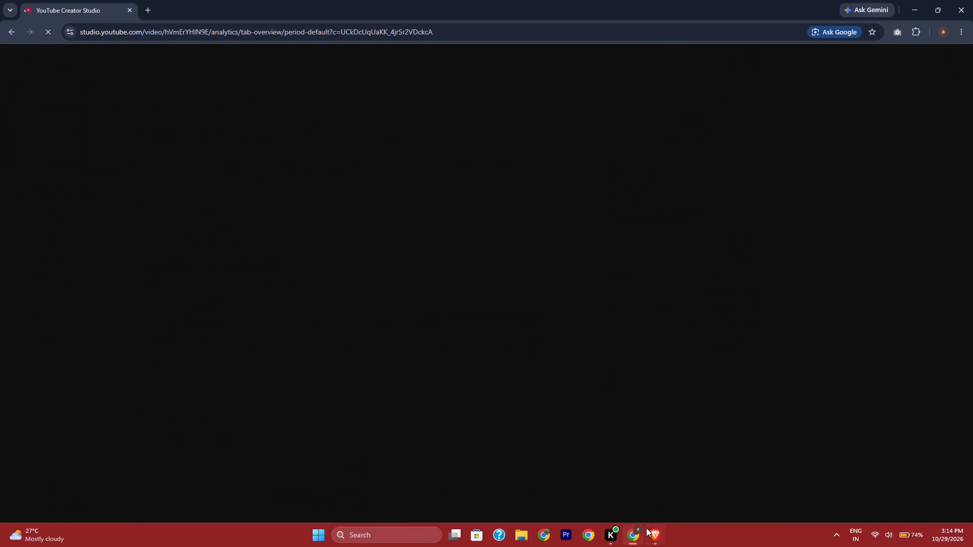
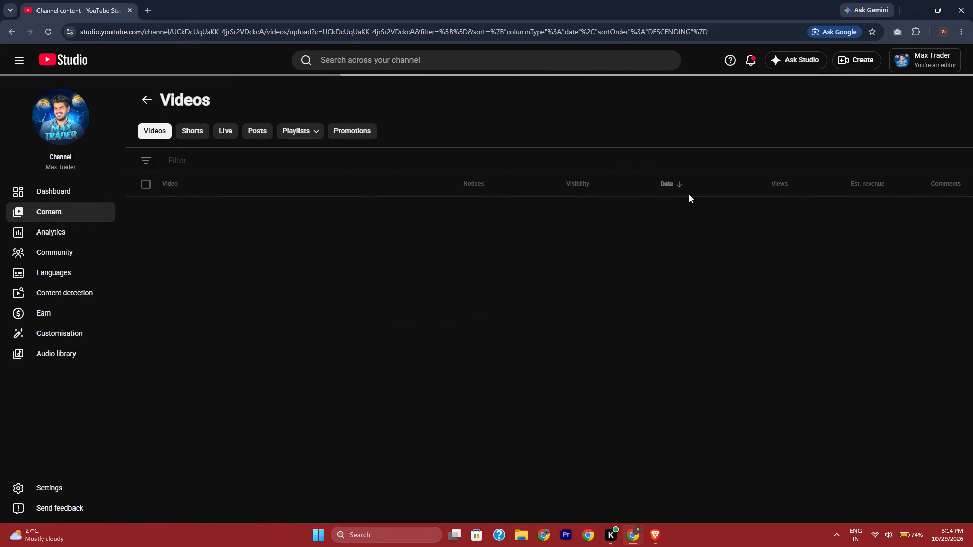
Switch from the Max Trader account to the Trading Wolf channel.
{"action": "left_click", "coordinate": [925, 68]}
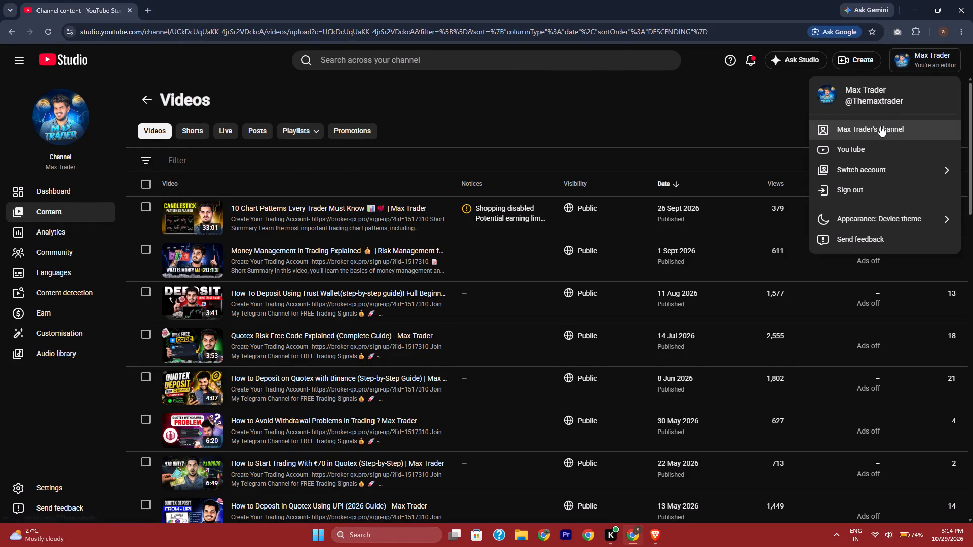
{"action": "left_click", "coordinate": [866, 172]}
{"action": "left_click", "coordinate": [872, 189]}
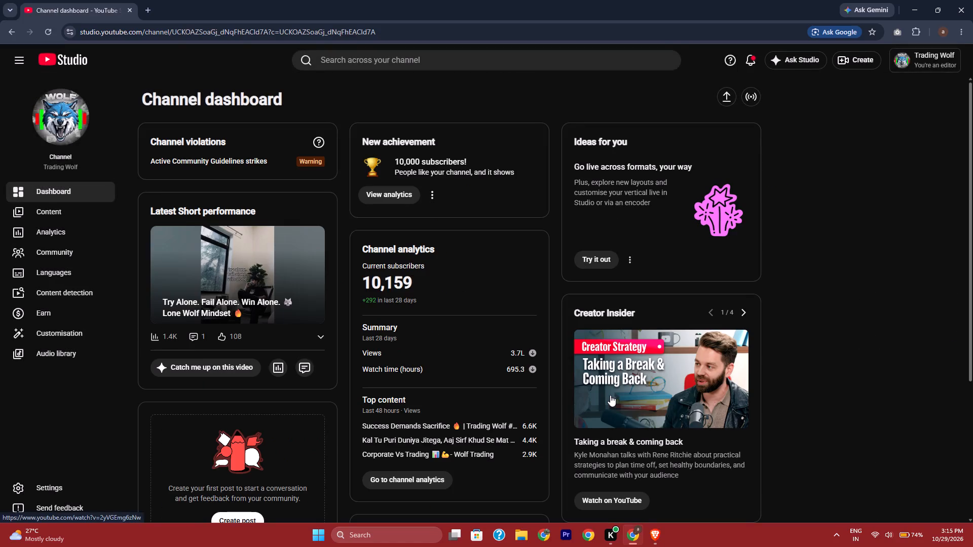
Open the video analytics of Trading Wolf's latest Short, "Try Alone. Fail Alone. Win Alone.".
{"action": "left_click", "coordinate": [282, 373]}
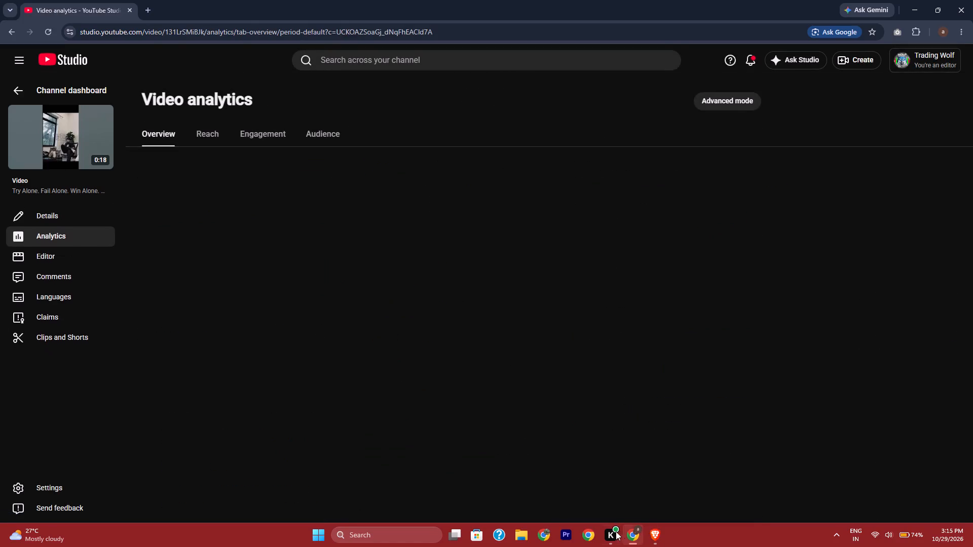
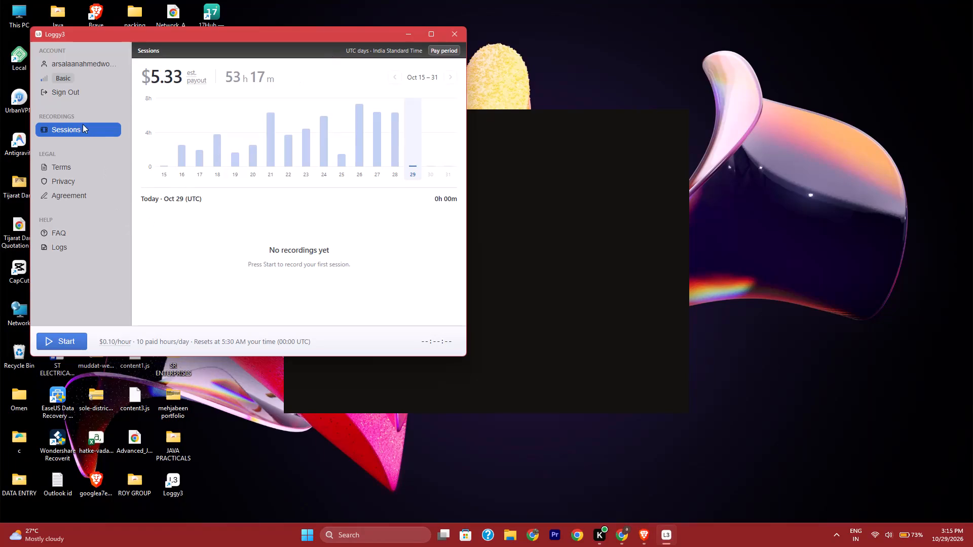
Start a new recording session in Loggy3.
{"action": "left_click", "coordinate": [84, 129]}
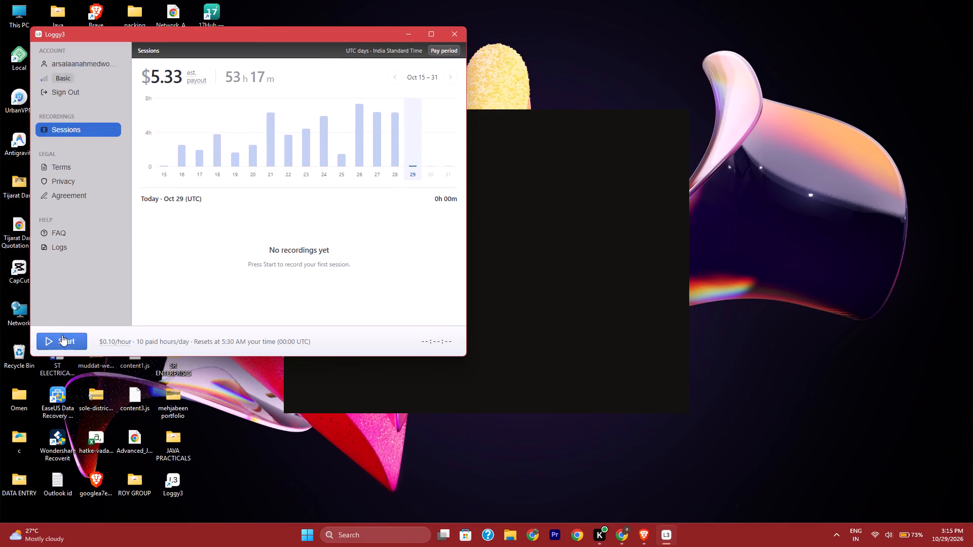
{"action": "left_click", "coordinate": [62, 337]}
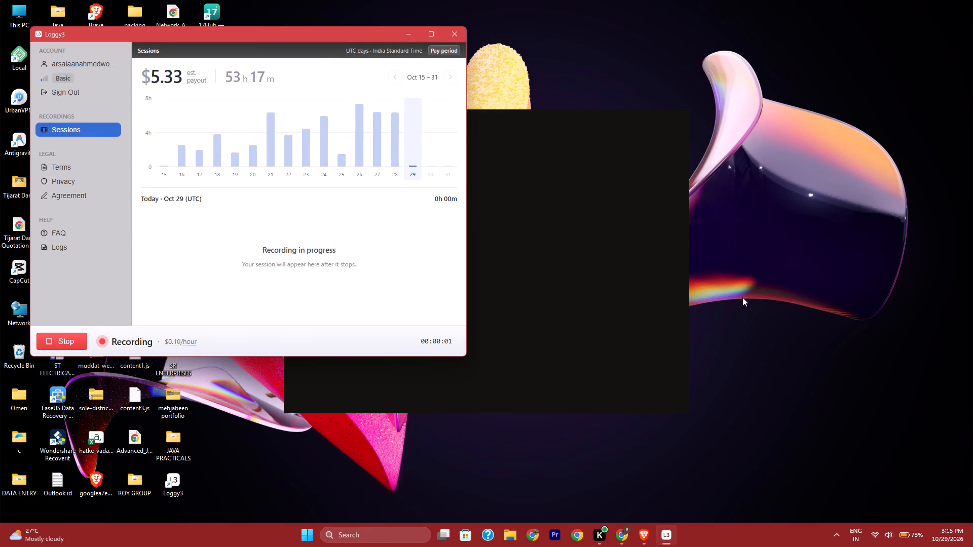
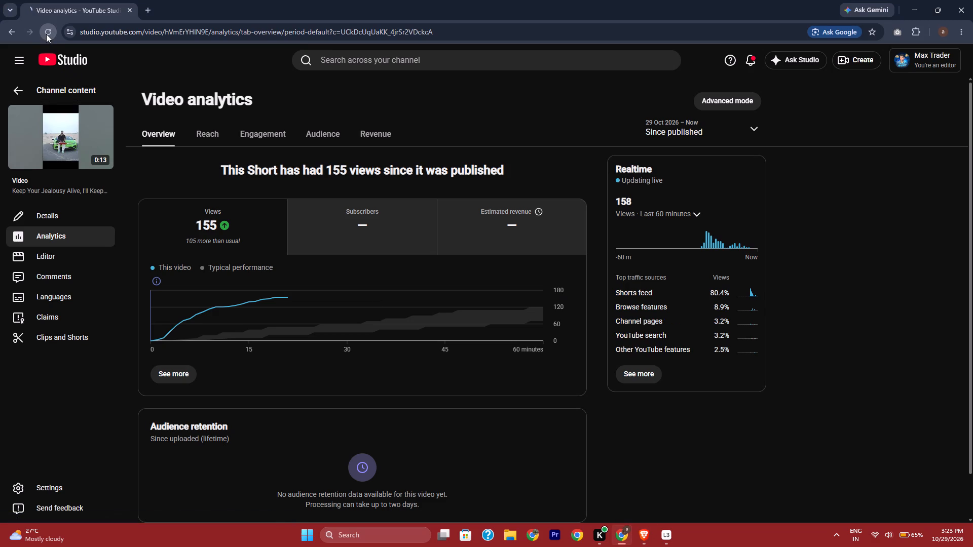
From Max Trader's Shorts list, reschedule "Life Is Hard, But I'm A Trader" to 19:30 on 29 Oct 2026 and save the change.
{"action": "left_click", "coordinate": [52, 92]}
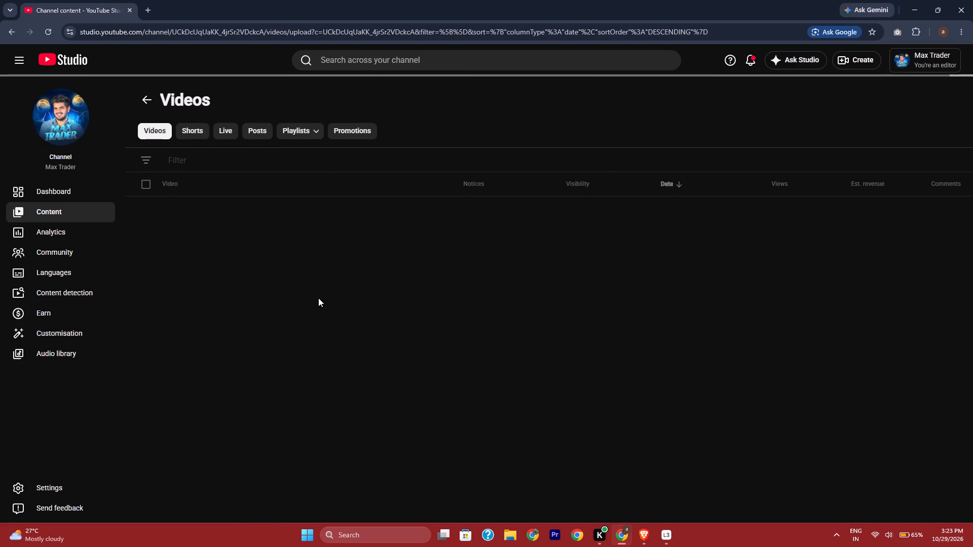
{"action": "left_click", "coordinate": [188, 124]}
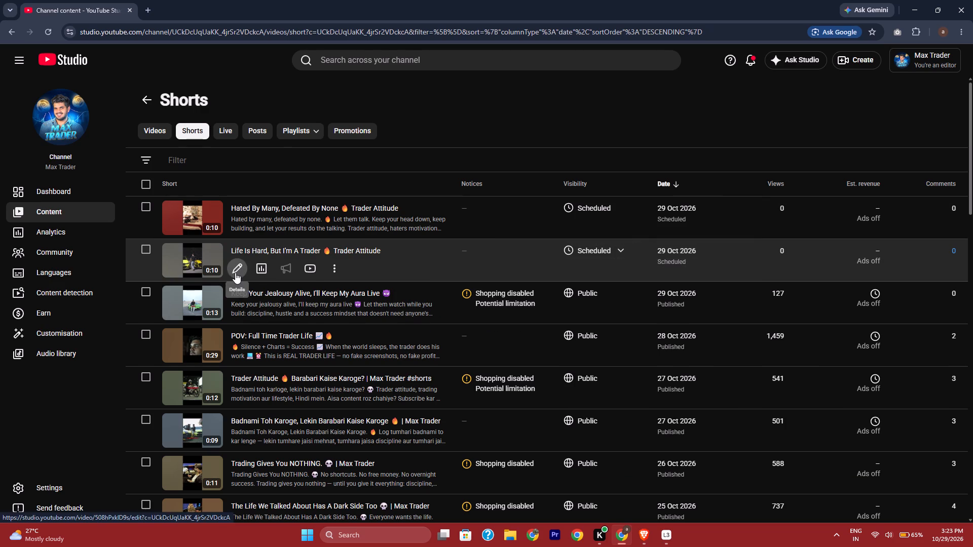
{"action": "left_click", "coordinate": [235, 272]}
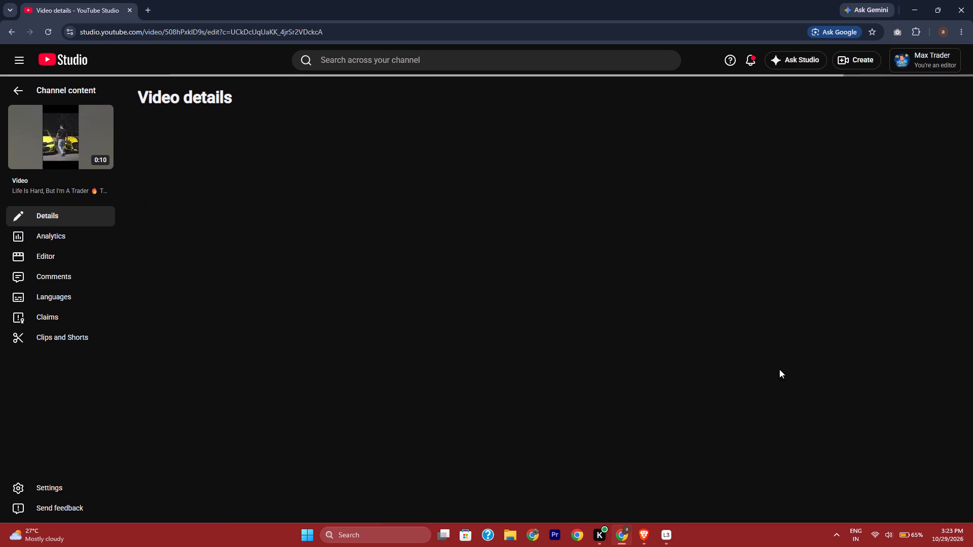
{"action": "scroll", "coordinate": [665, 413], "scroll_direction": "down", "scroll_amount": 2}
{"action": "left_click", "coordinate": [616, 344]}
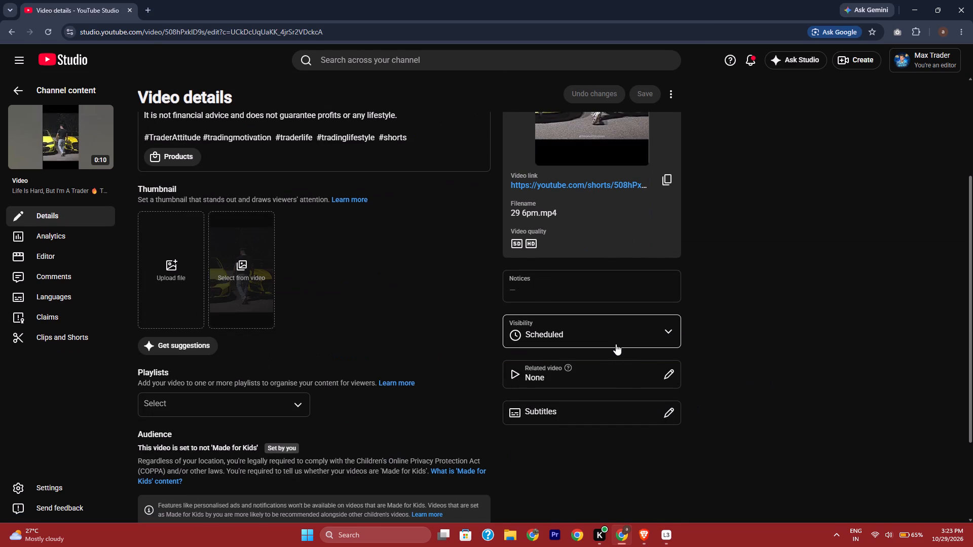
{"action": "left_click", "coordinate": [644, 424]}
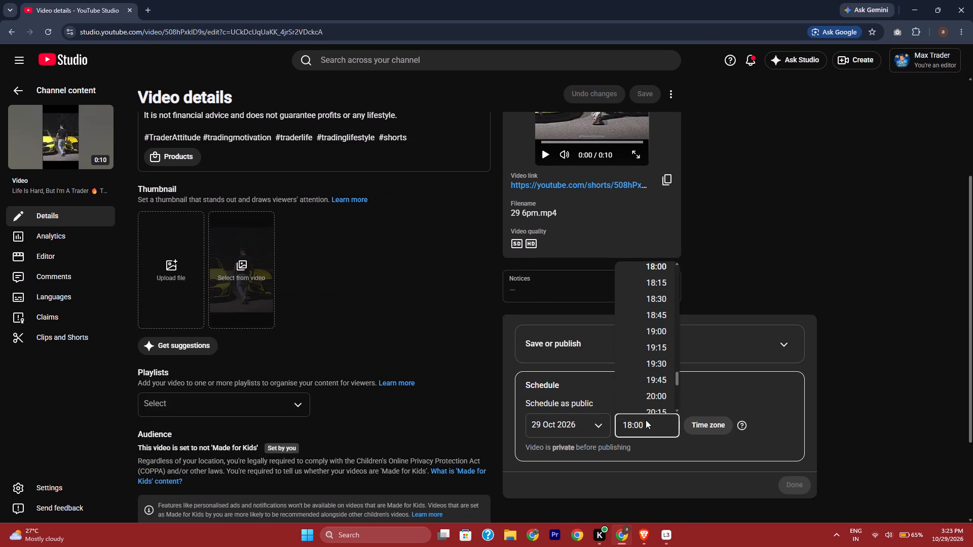
{"action": "left_click", "coordinate": [658, 362]}
{"action": "left_click", "coordinate": [790, 487]}
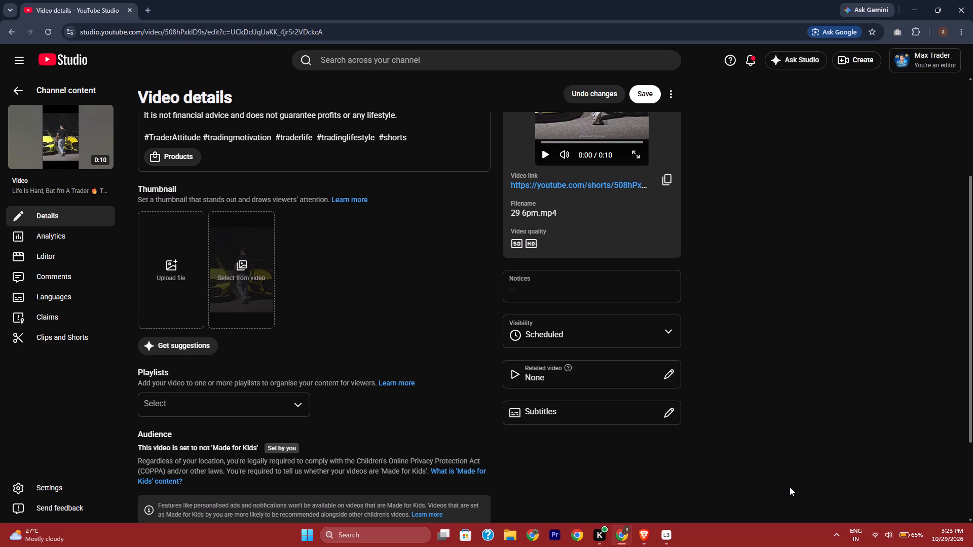
{"action": "left_click", "coordinate": [647, 95]}
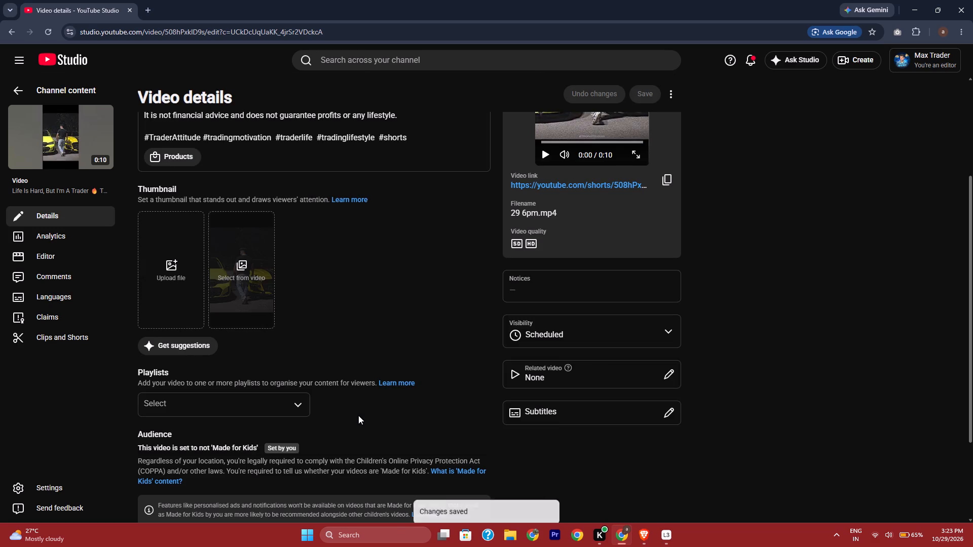
Back in the Shorts list, reschedule "Hated By Many, Defeated By None" to 30 Oct 2026 at 12:00.
{"action": "left_click", "coordinate": [75, 93]}
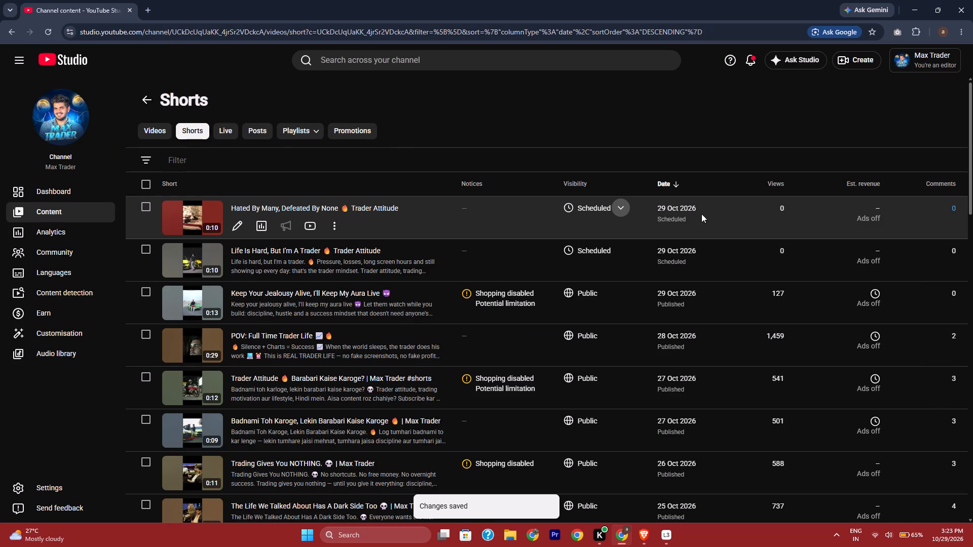
{"action": "left_click", "coordinate": [602, 209]}
{"action": "left_click", "coordinate": [709, 306]}
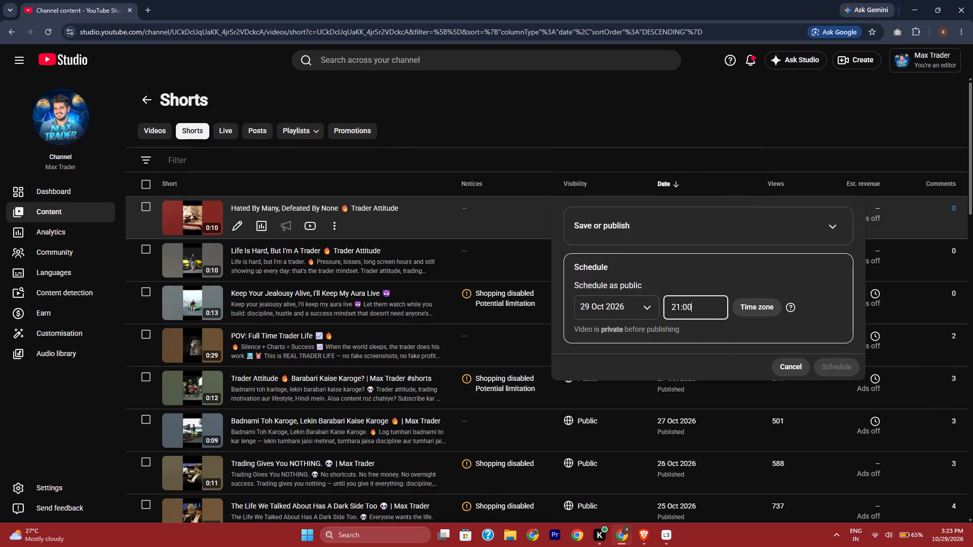
{"action": "left_click", "coordinate": [642, 304]}
{"action": "left_click", "coordinate": [611, 305]}
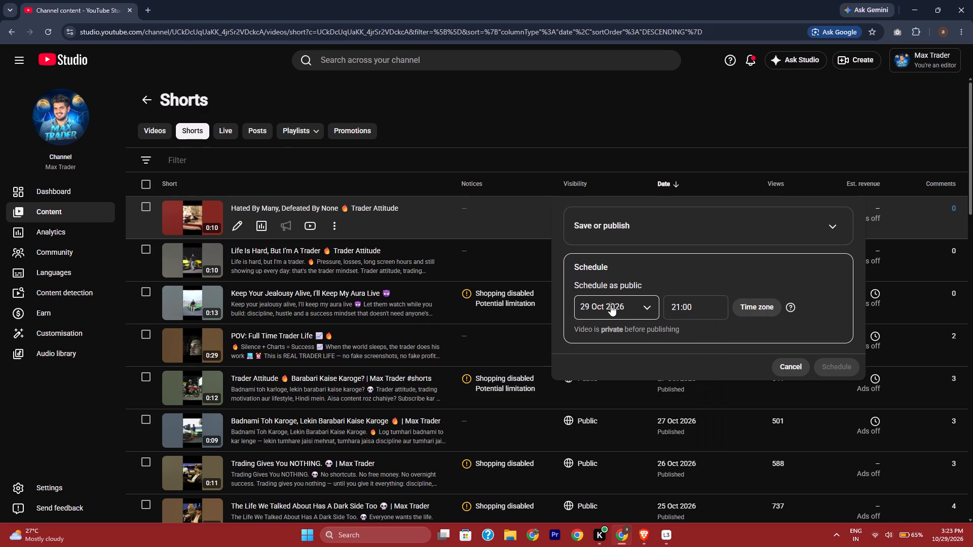
{"action": "left_click", "coordinate": [662, 419]}
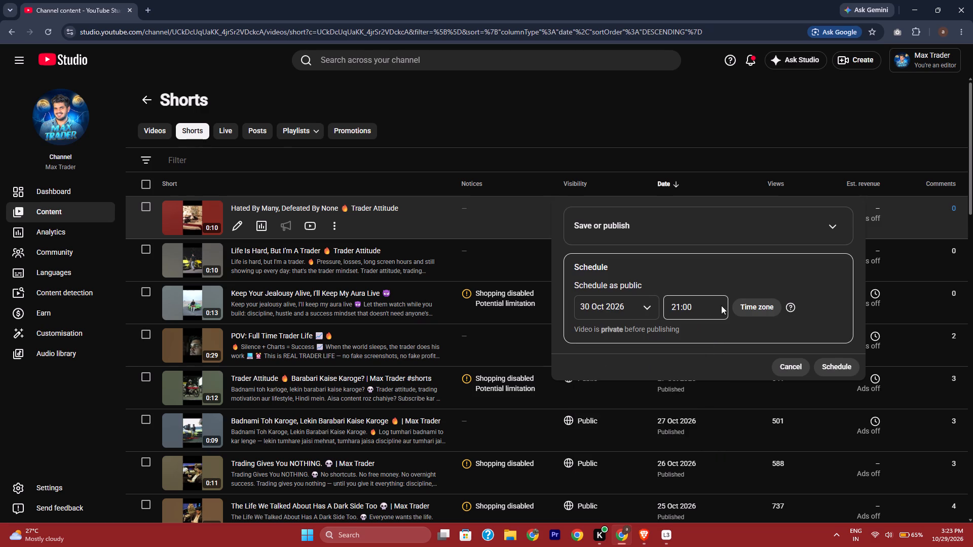
{"action": "left_click", "coordinate": [718, 305]}
{"action": "scroll", "coordinate": [687, 432], "scroll_direction": "up", "scroll_amount": 2}
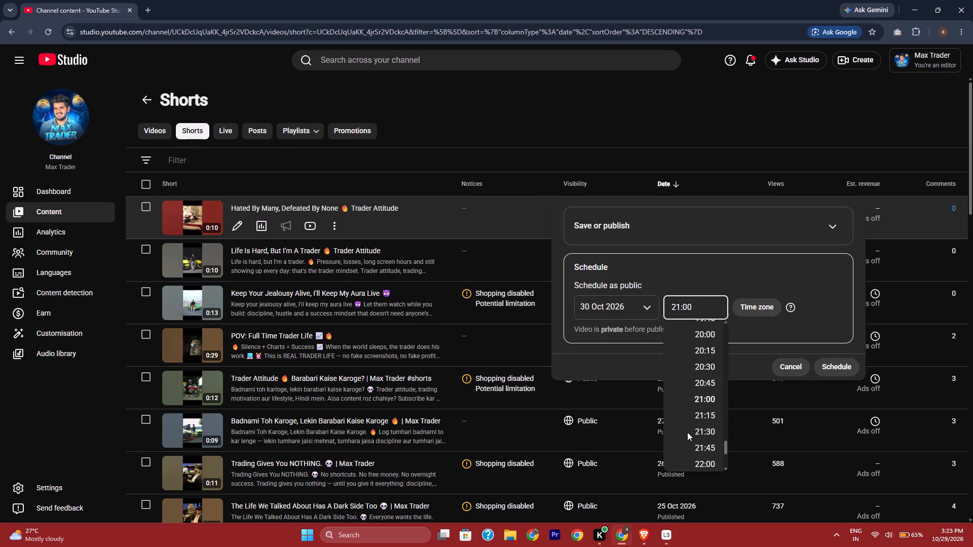
{"action": "scroll", "coordinate": [687, 432], "scroll_direction": "up", "scroll_amount": 5}
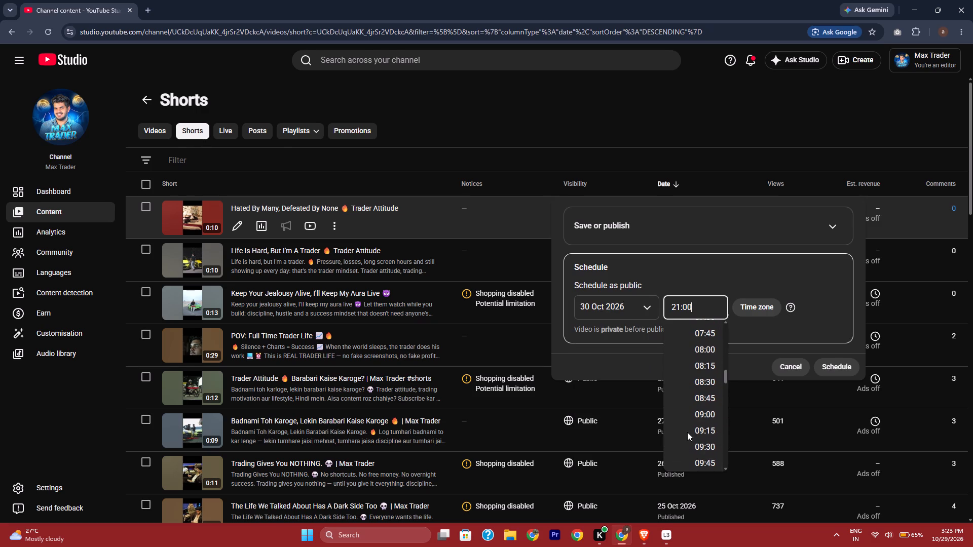
{"action": "scroll", "coordinate": [687, 432], "scroll_direction": "up", "scroll_amount": 1}
{"action": "scroll", "coordinate": [701, 434], "scroll_direction": "down", "scroll_amount": 2}
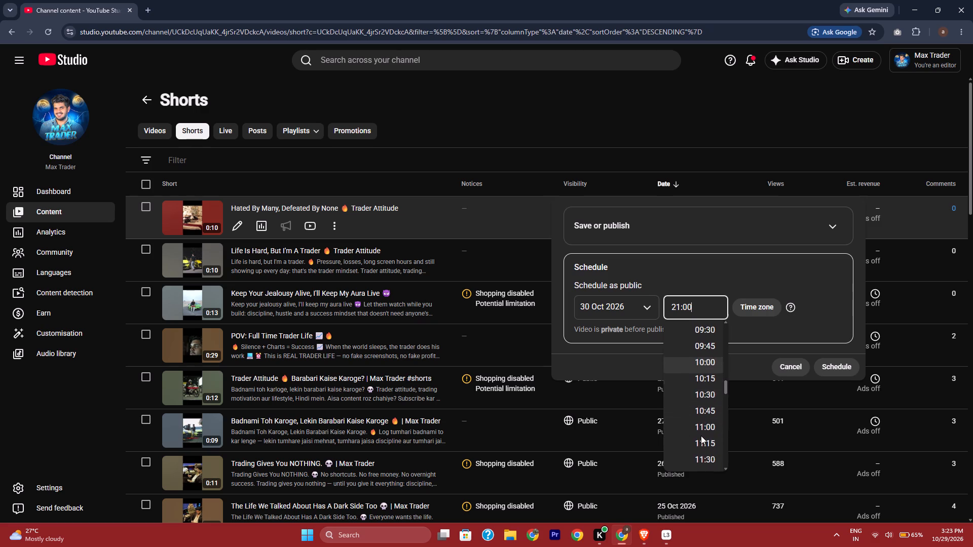
{"action": "scroll", "coordinate": [701, 436], "scroll_direction": "down", "scroll_amount": 1}
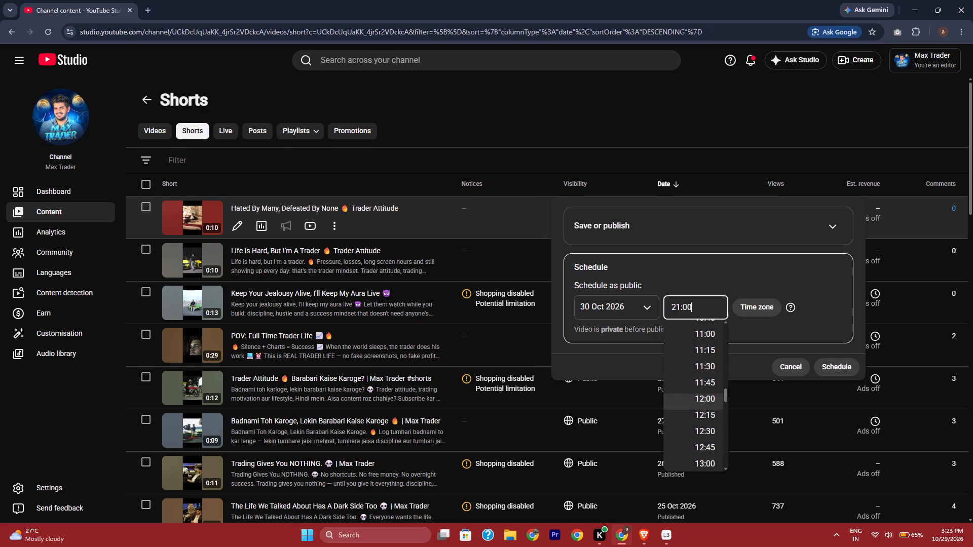
{"action": "left_click", "coordinate": [701, 395]}
{"action": "left_click", "coordinate": [834, 363]}
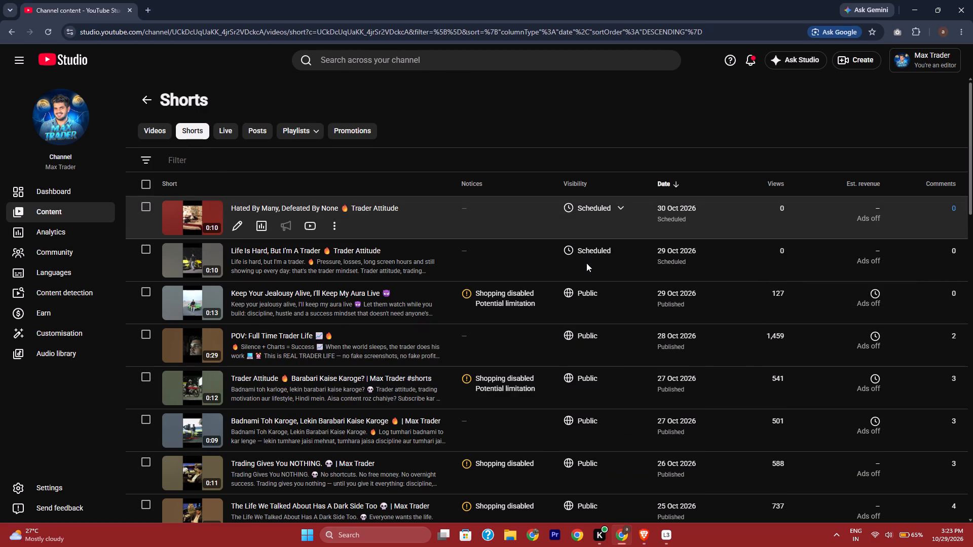
{"action": "scroll", "coordinate": [586, 263], "scroll_direction": "up", "scroll_amount": 7}
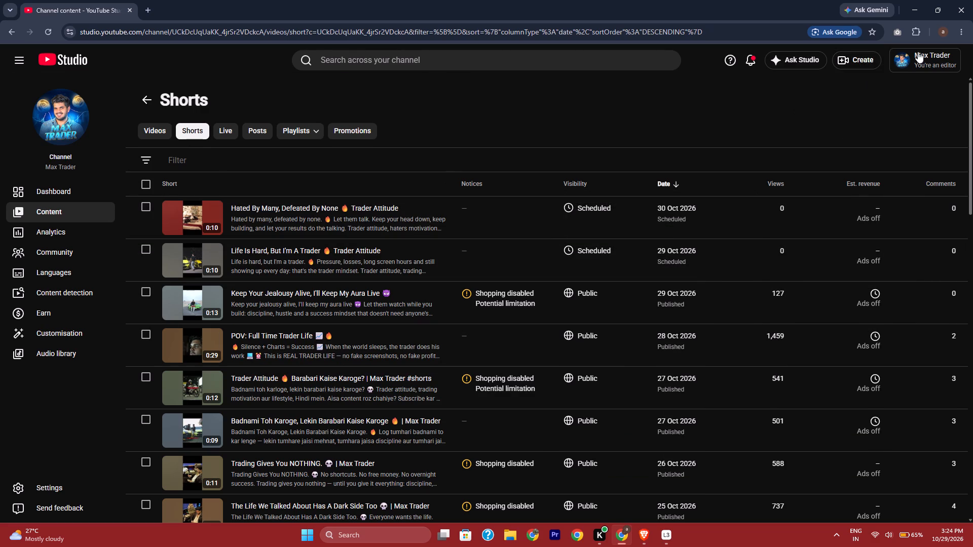
{"action": "left_click", "coordinate": [74, 201]}
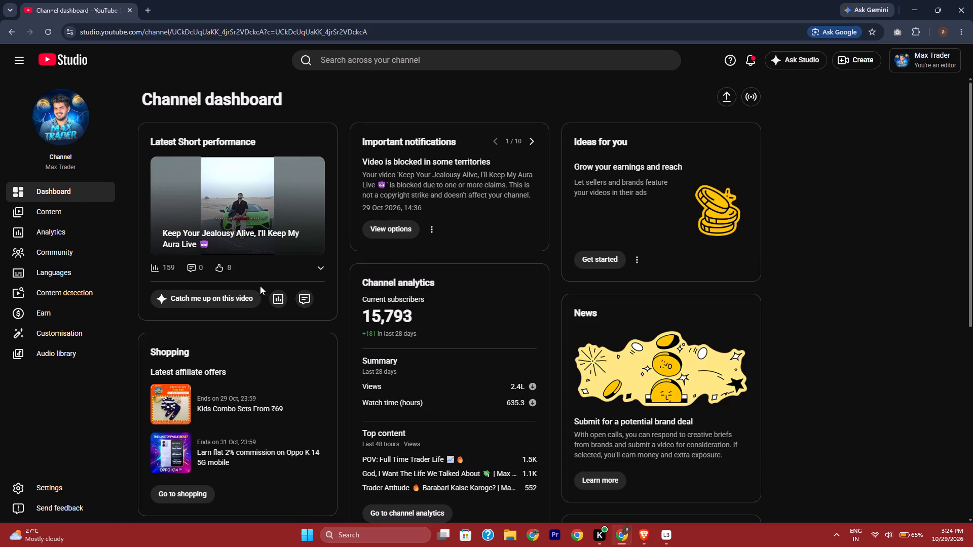
{"action": "left_click", "coordinate": [274, 294]}
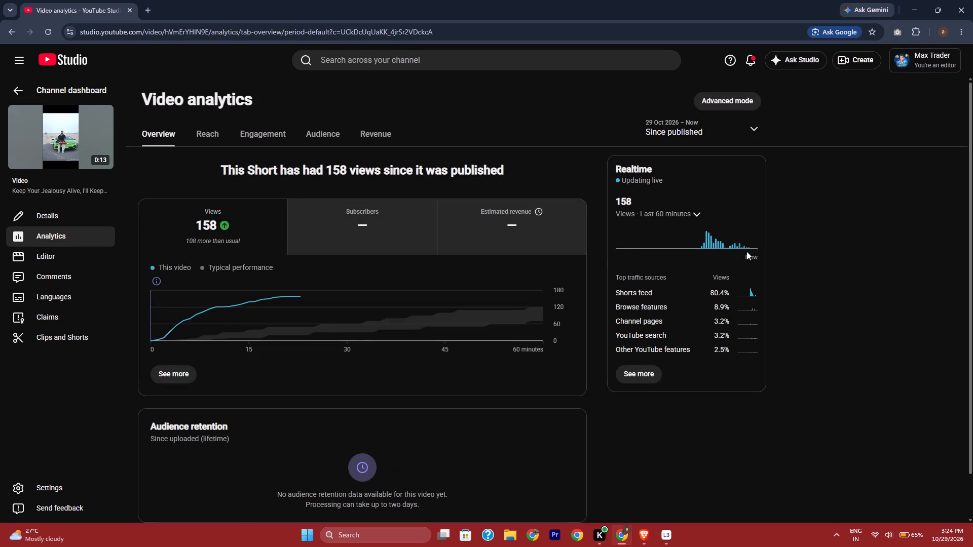
{"action": "scroll", "coordinate": [561, 257], "scroll_direction": "up", "scroll_amount": 6}
Switch the YouTube Studio account to the Trading Wolf channel.
{"action": "left_click", "coordinate": [941, 54]}
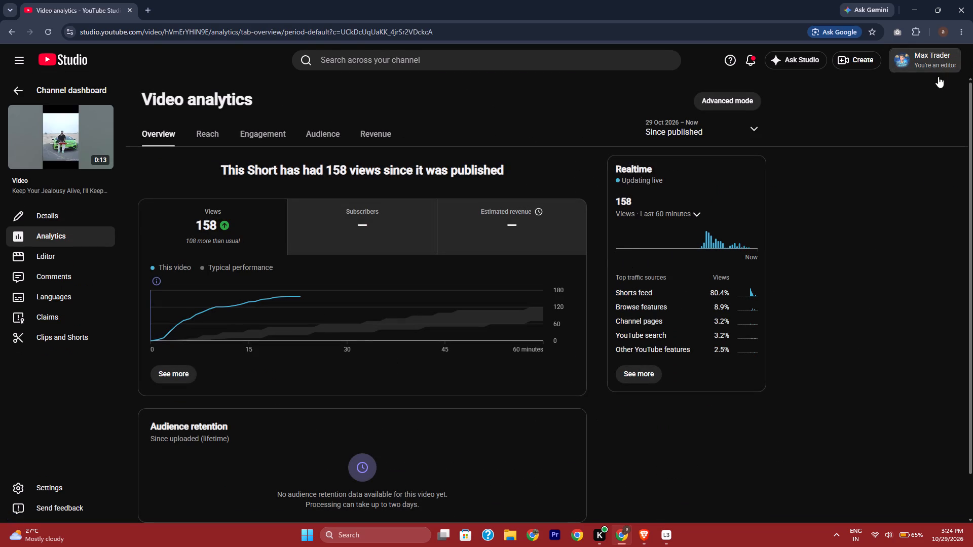
{"action": "left_click", "coordinate": [887, 168]}
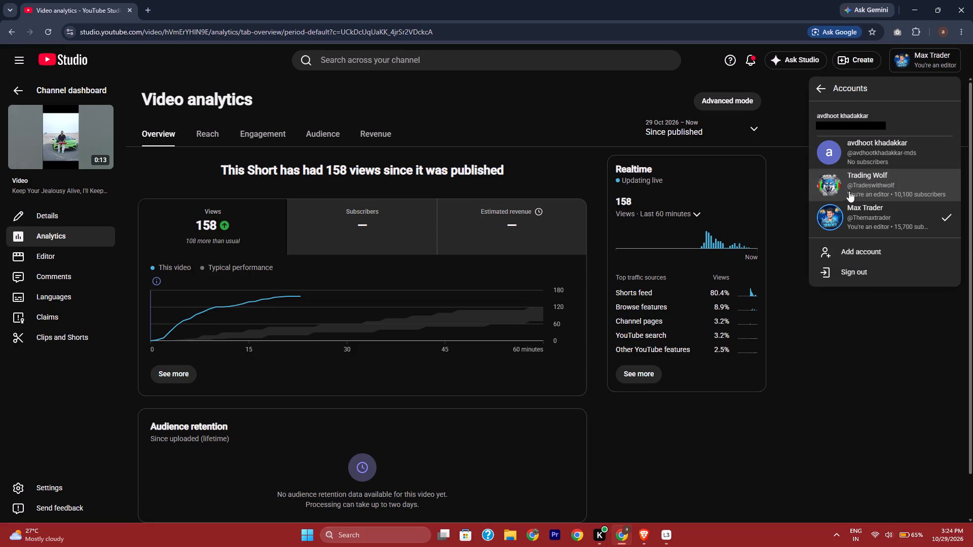
{"action": "left_click", "coordinate": [863, 185]}
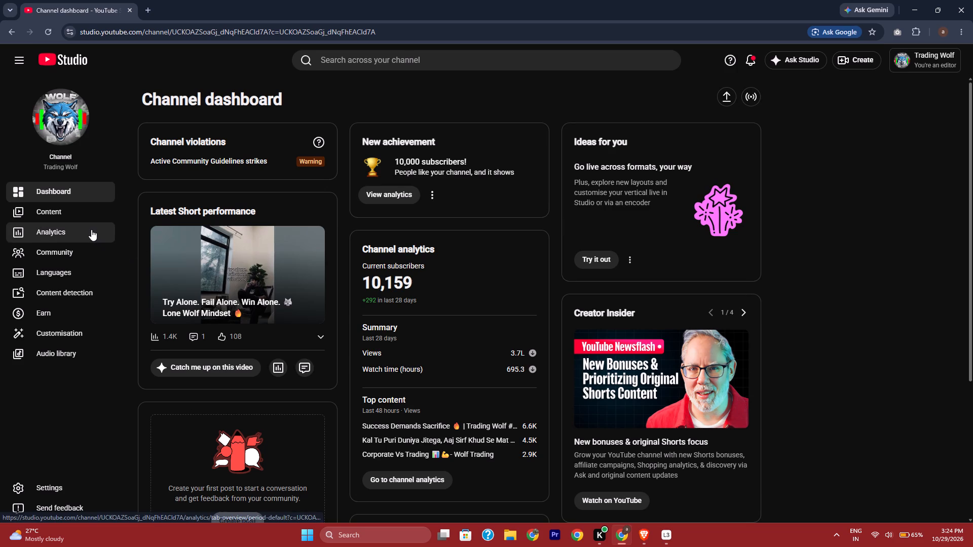
In Trading Wolf's Shorts list, change the scheduled "Gambling For Them, Home & Temple For Us" to Public and publish it immediately.
{"action": "left_click", "coordinate": [75, 216]}
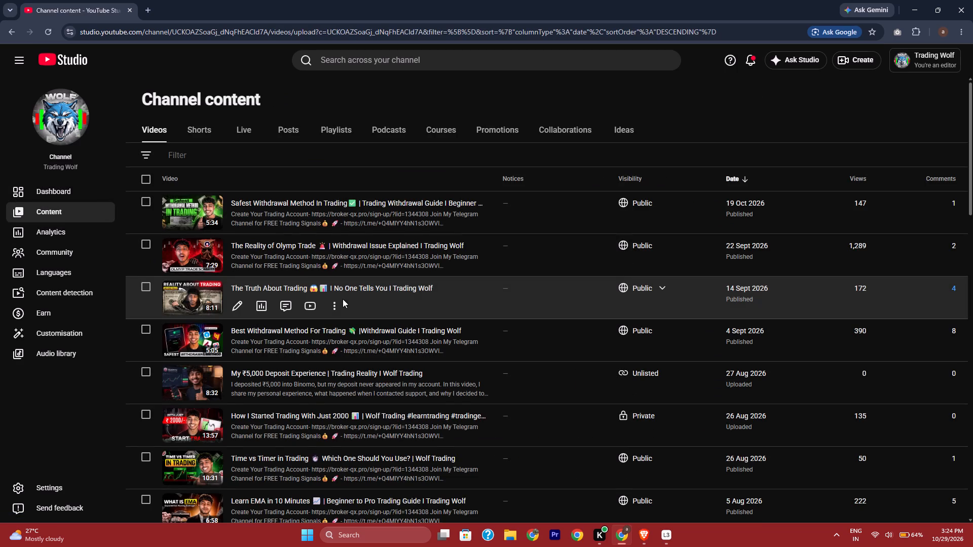
{"action": "left_click", "coordinate": [189, 129]}
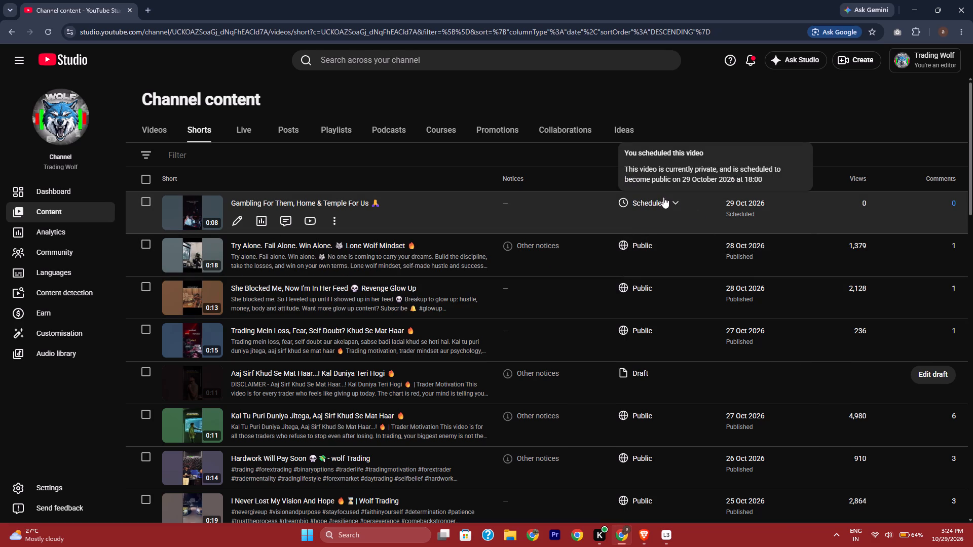
{"action": "left_click", "coordinate": [665, 200]}
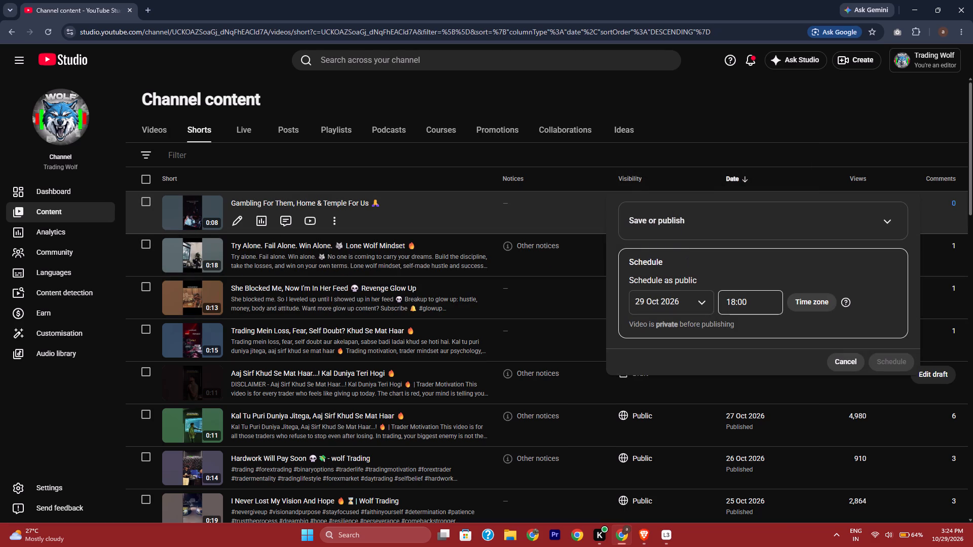
{"action": "left_click", "coordinate": [656, 227]}
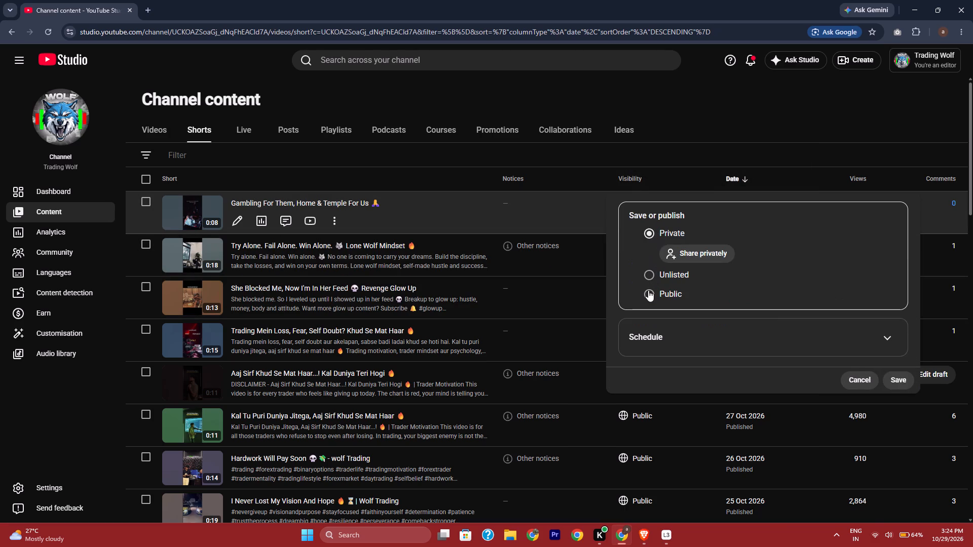
{"action": "left_click", "coordinate": [648, 290]}
{"action": "scroll", "coordinate": [878, 341], "scroll_direction": "right", "scroll_amount": 2}
{"action": "left_click", "coordinate": [883, 355]}
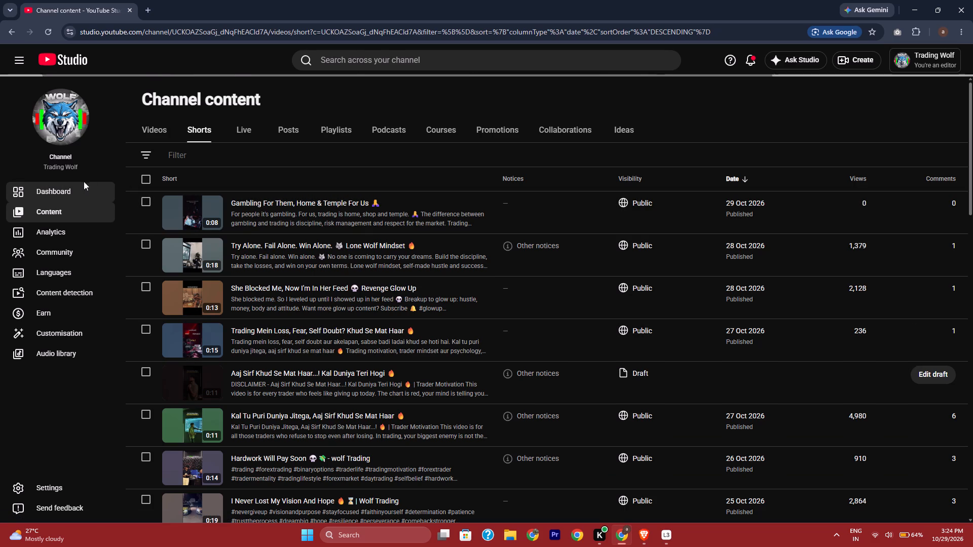
{"action": "left_click", "coordinate": [64, 188]}
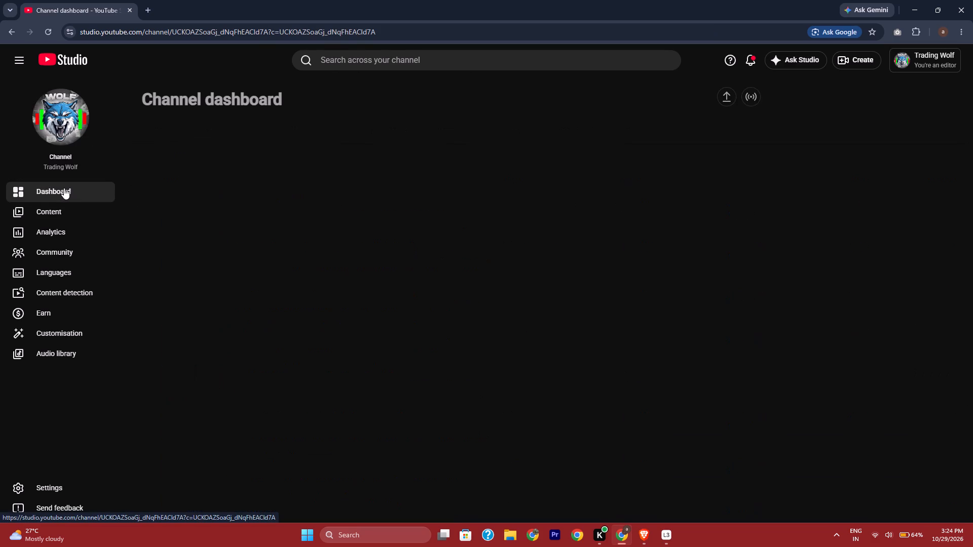
{"action": "scroll", "coordinate": [581, 89], "scroll_direction": "right", "scroll_amount": 2}
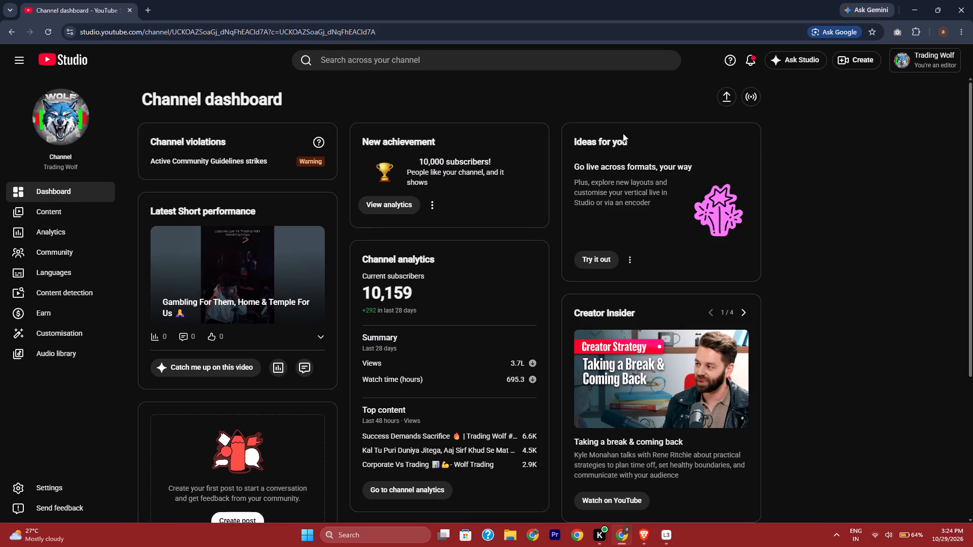
{"action": "scroll", "coordinate": [385, 255], "scroll_direction": "up", "scroll_amount": 2}
{"action": "scroll", "coordinate": [52, 51], "scroll_direction": "left", "scroll_amount": 1}
{"action": "left_click", "coordinate": [50, 28]}
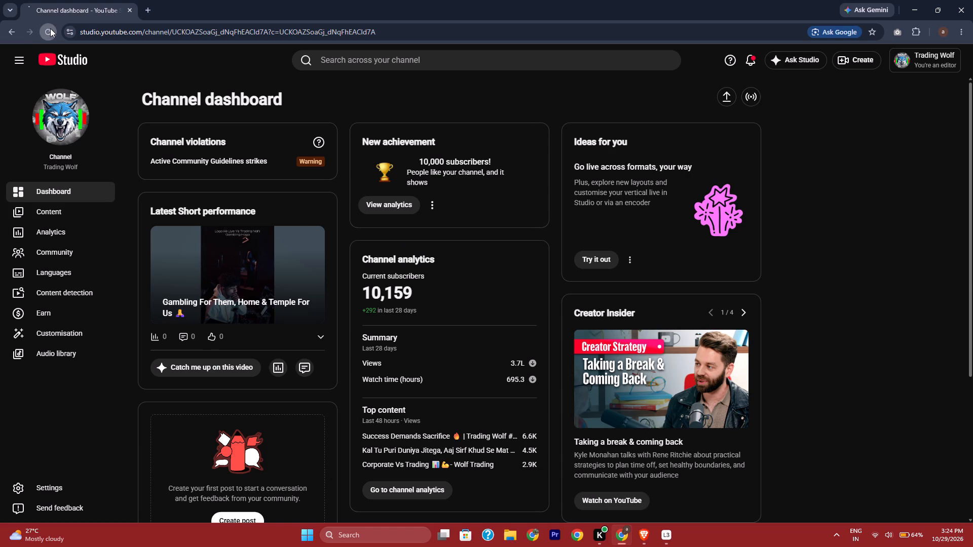
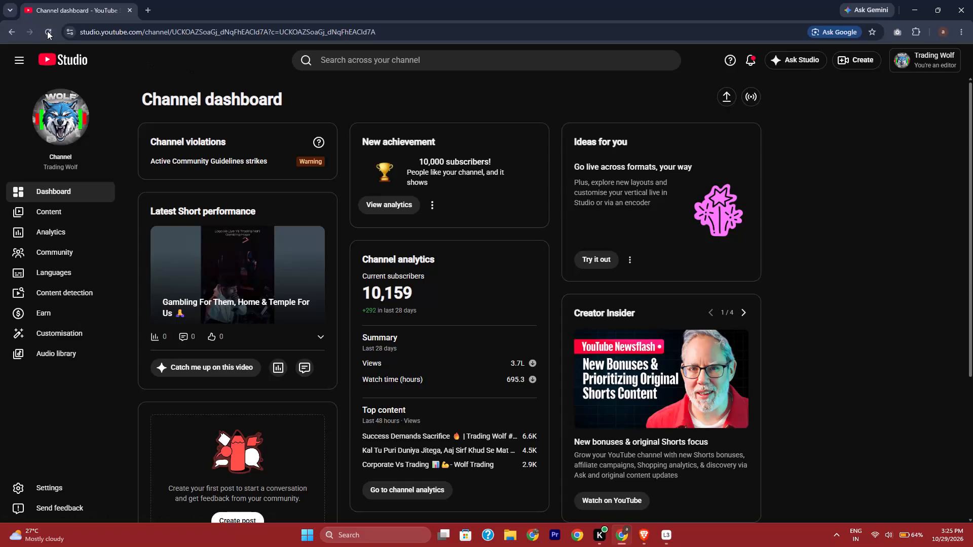
{"action": "left_click", "coordinate": [47, 31]}
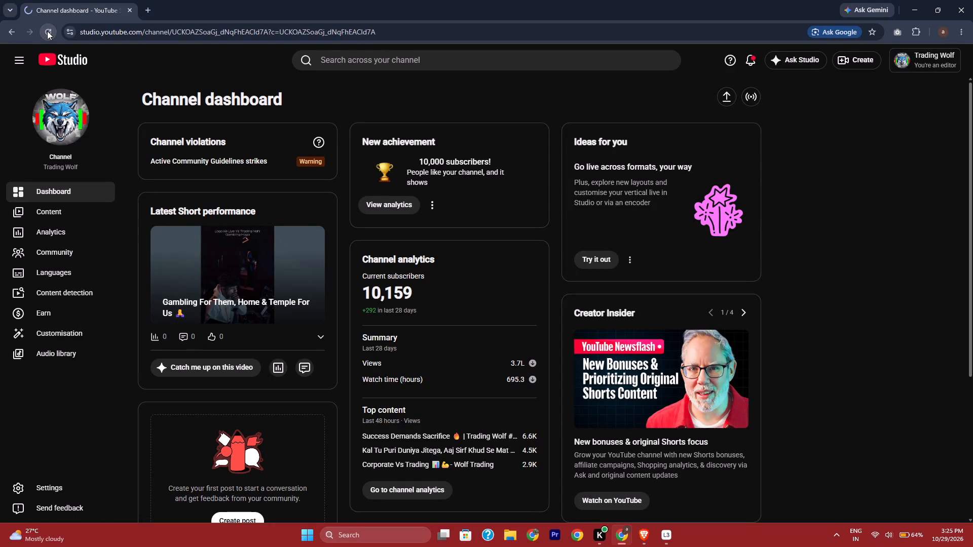
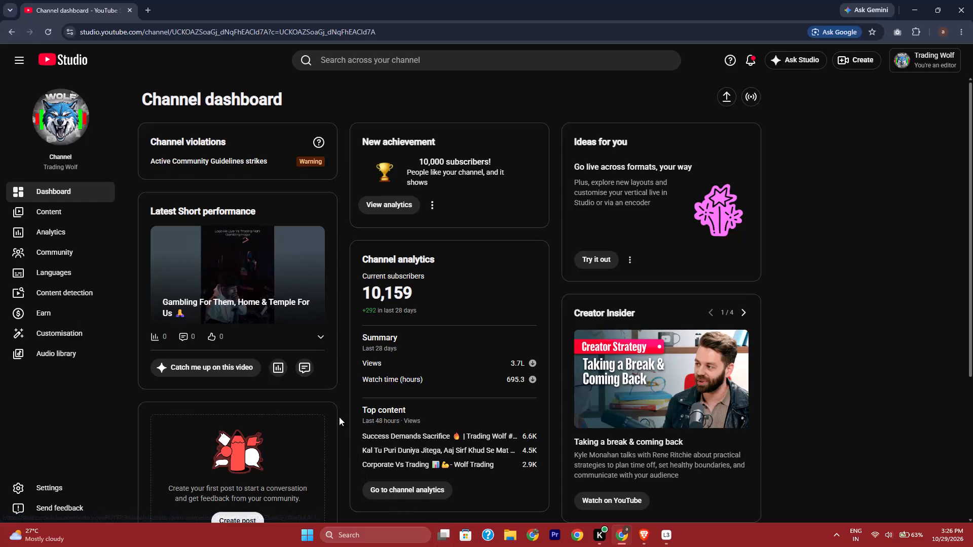
Turn off showing how many viewers like the latest Short, "Gambling For Them, Home & Temple For Us", and save its details.
{"action": "left_click", "coordinate": [280, 376]}
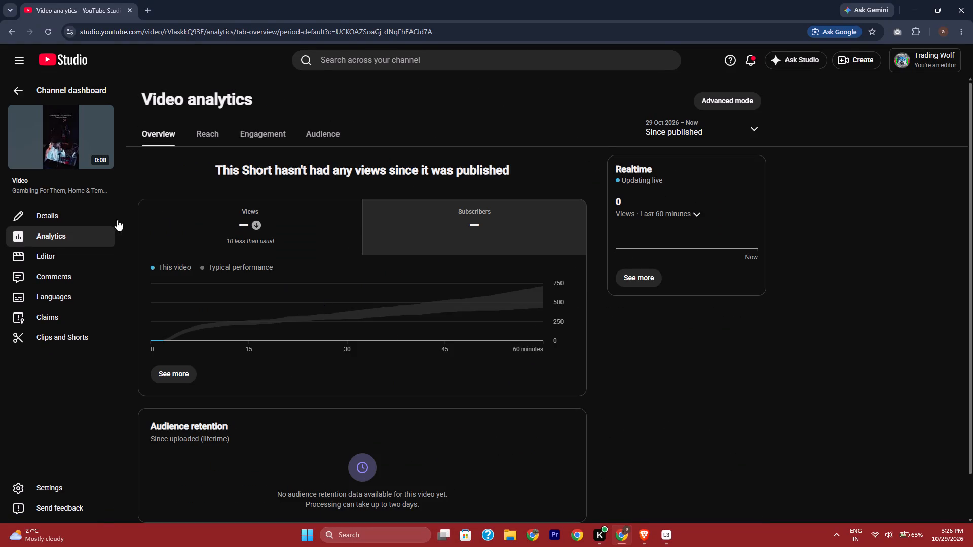
{"action": "left_click", "coordinate": [85, 221]}
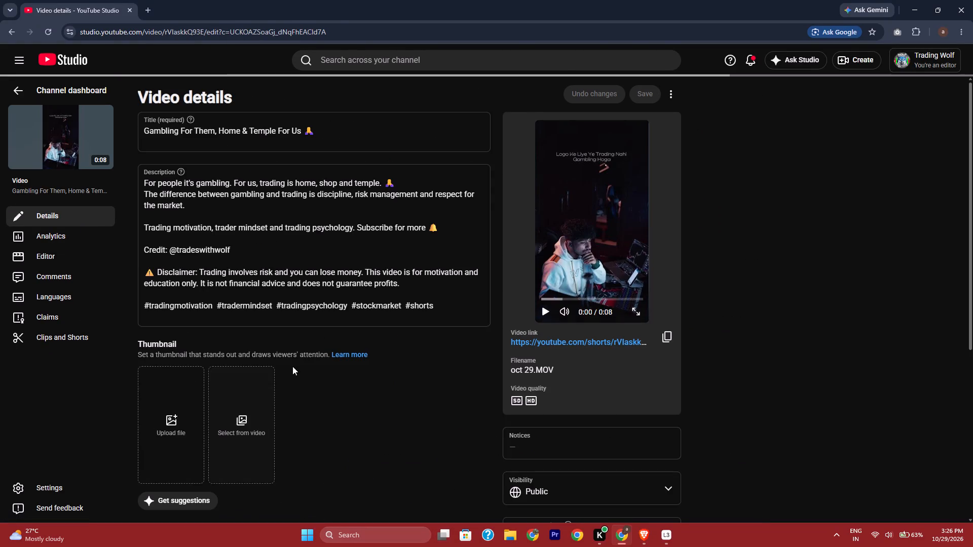
{"action": "scroll", "coordinate": [289, 407], "scroll_direction": "down", "scroll_amount": 7}
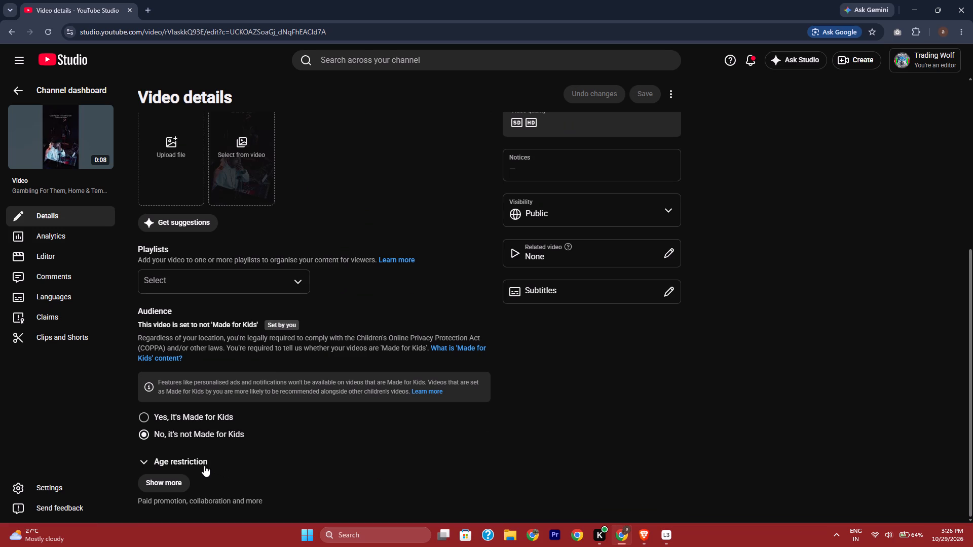
{"action": "left_click", "coordinate": [172, 480]}
{"action": "scroll", "coordinate": [315, 429], "scroll_direction": "down", "scroll_amount": 3}
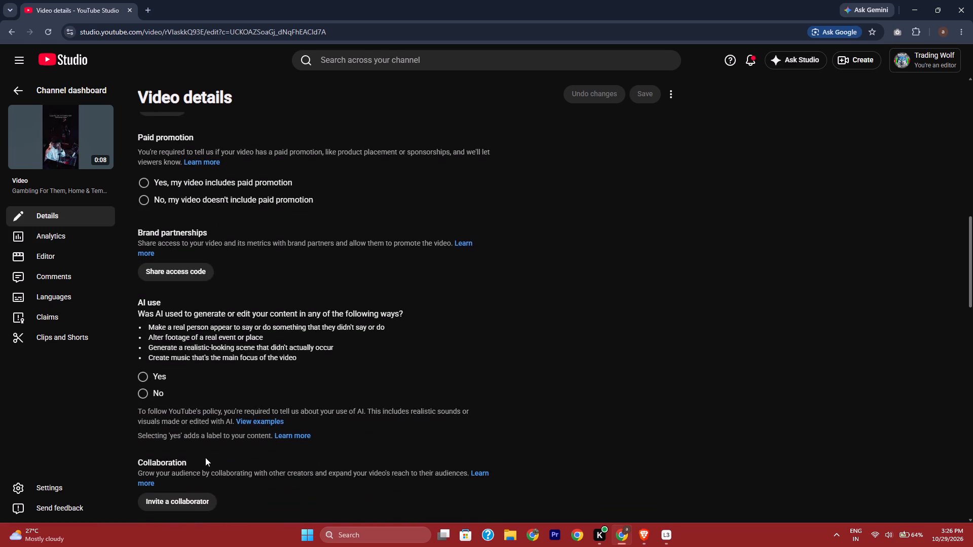
{"action": "scroll", "coordinate": [205, 457], "scroll_direction": "down", "scroll_amount": 2}
{"action": "scroll", "coordinate": [227, 364], "scroll_direction": "down", "scroll_amount": 2}
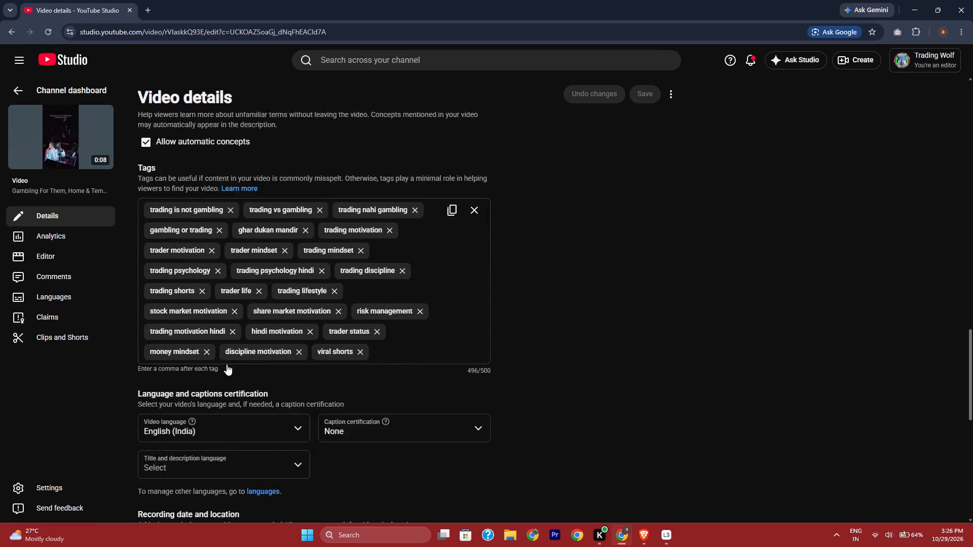
{"action": "scroll", "coordinate": [227, 364], "scroll_direction": "down", "scroll_amount": 2}
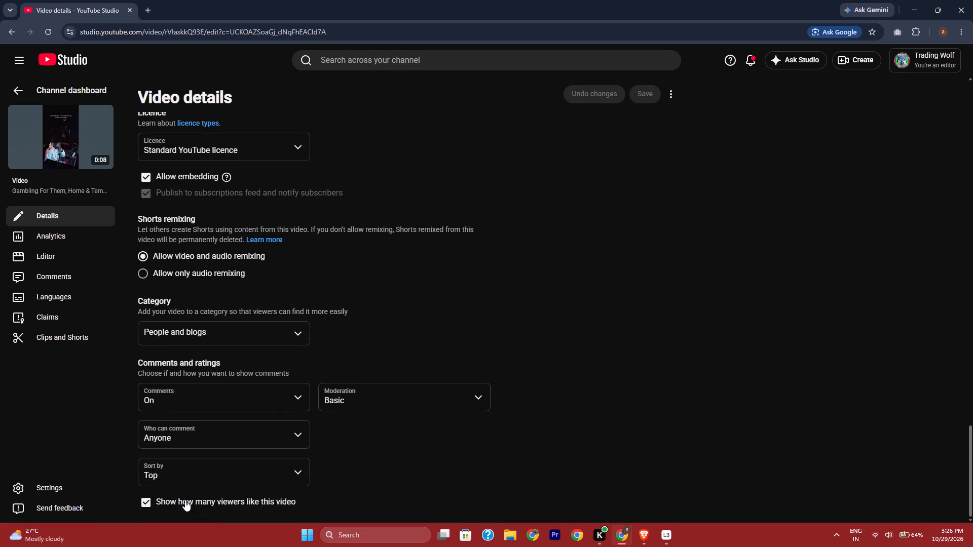
{"action": "left_click", "coordinate": [153, 501]}
{"action": "left_click", "coordinate": [641, 106]}
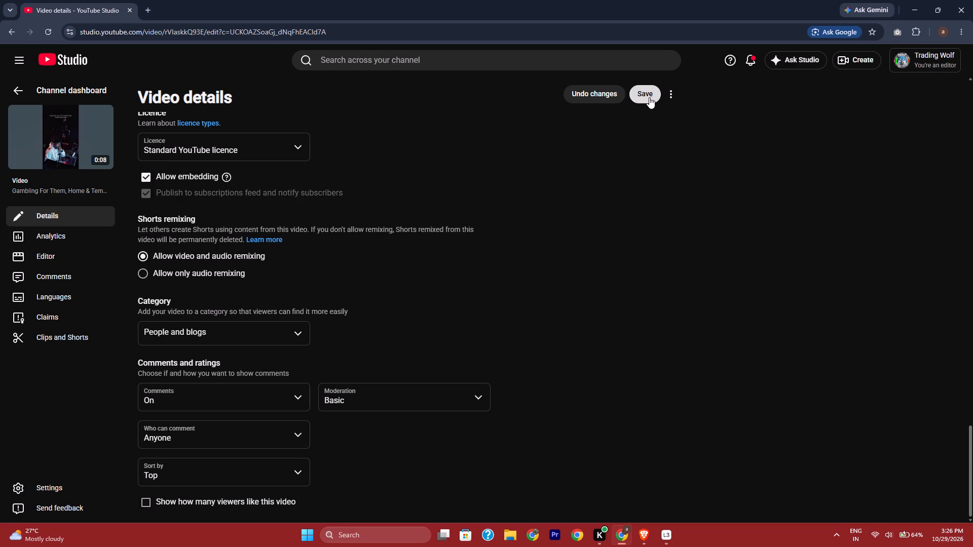
{"action": "left_click", "coordinate": [649, 97]}
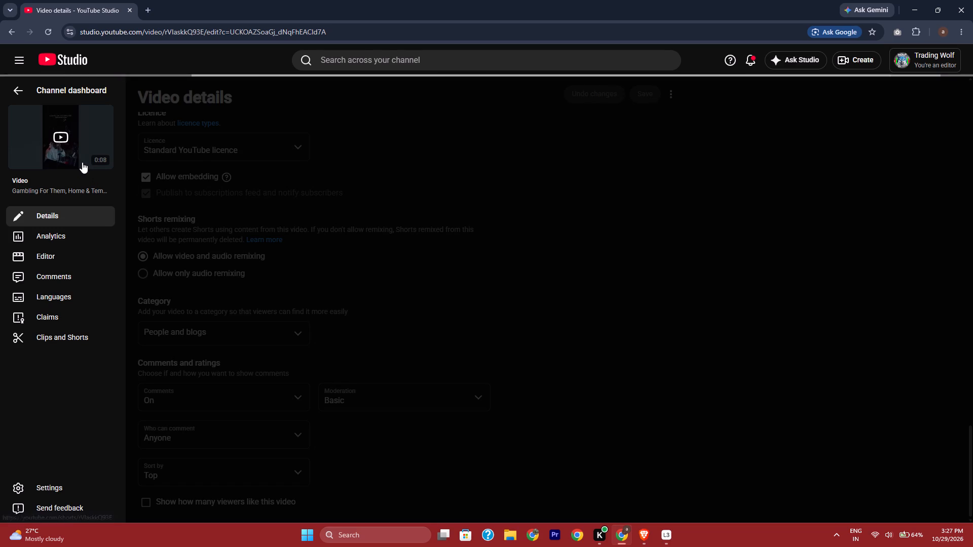
{"action": "left_click", "coordinate": [71, 58]}
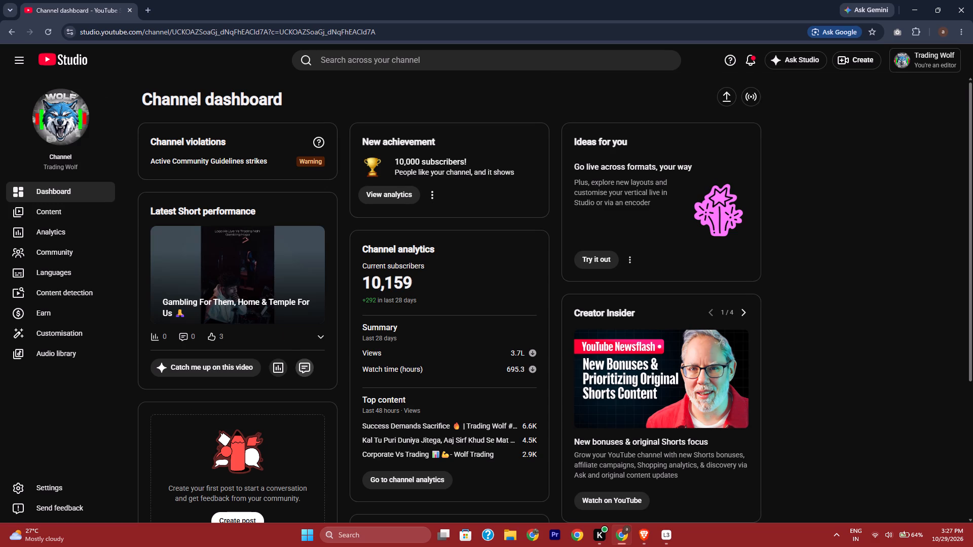
{"action": "left_click", "coordinate": [46, 27]}
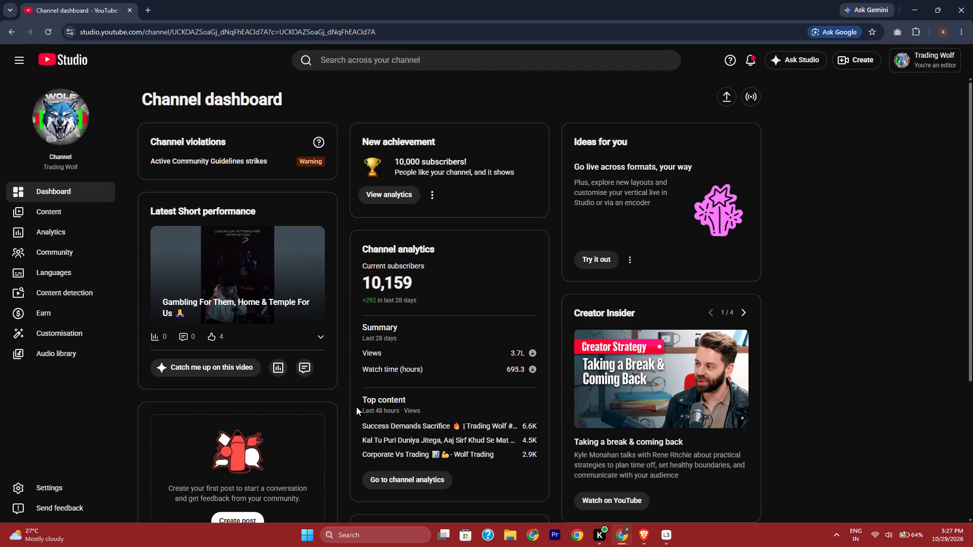
{"action": "left_click", "coordinate": [273, 369]}
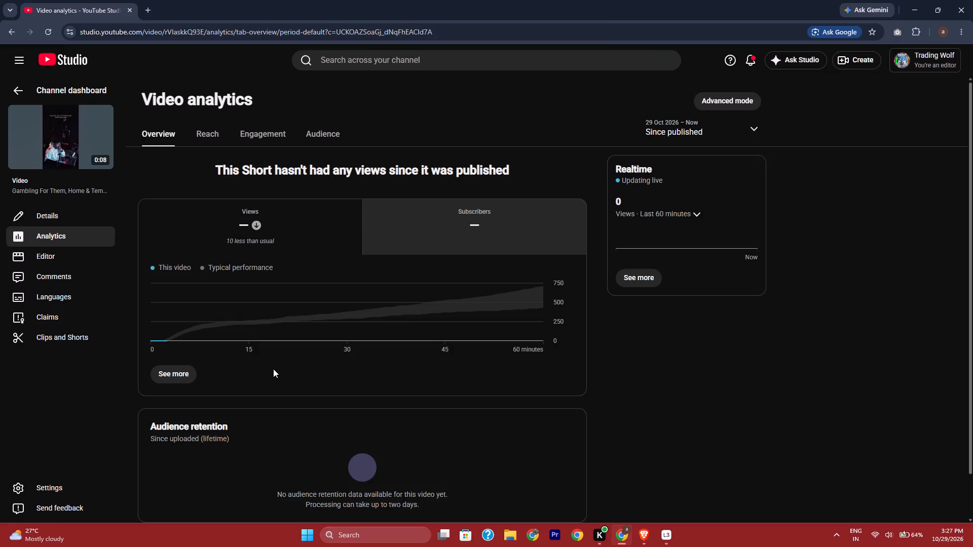
Switch to the Max Trader channel and open its latest Short's analytics.
{"action": "left_click", "coordinate": [922, 62]}
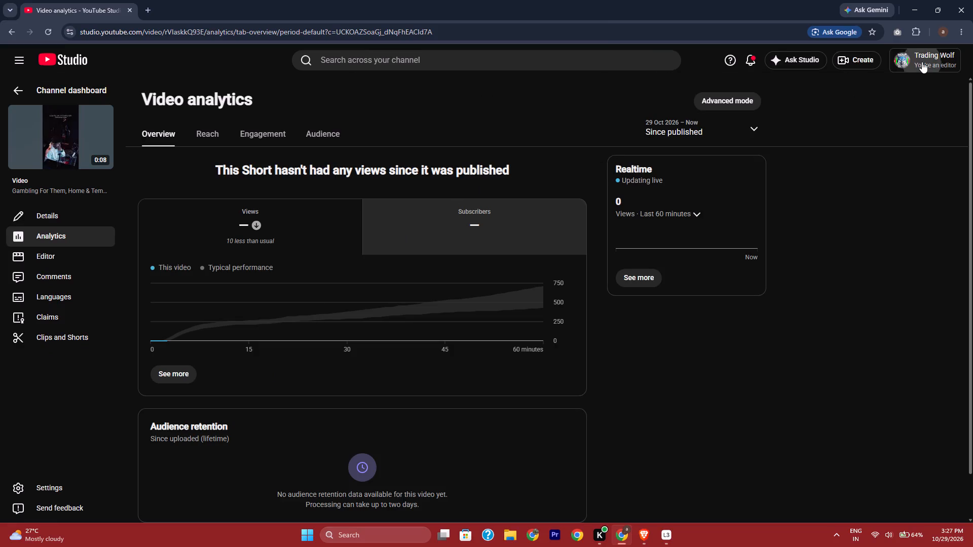
{"action": "left_click", "coordinate": [865, 177]}
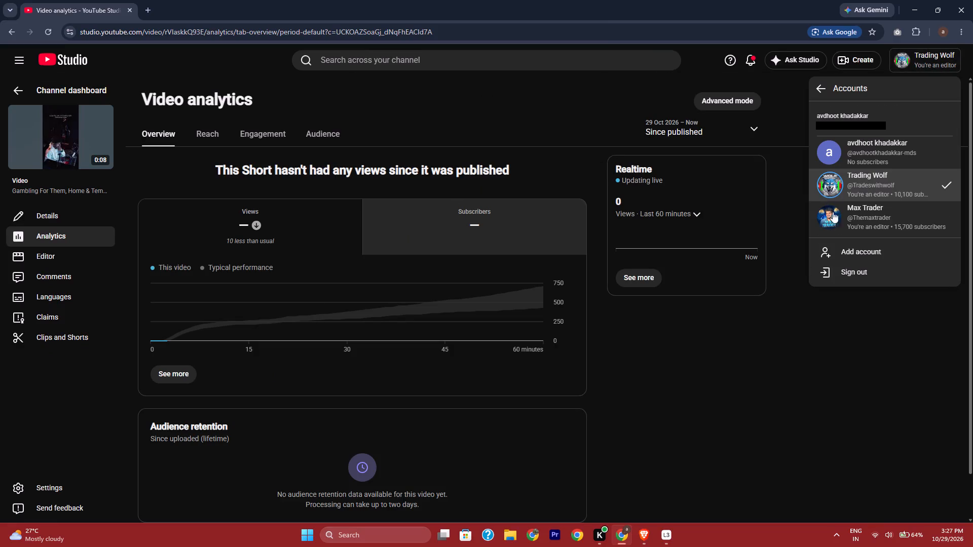
{"action": "left_click", "coordinate": [880, 215]}
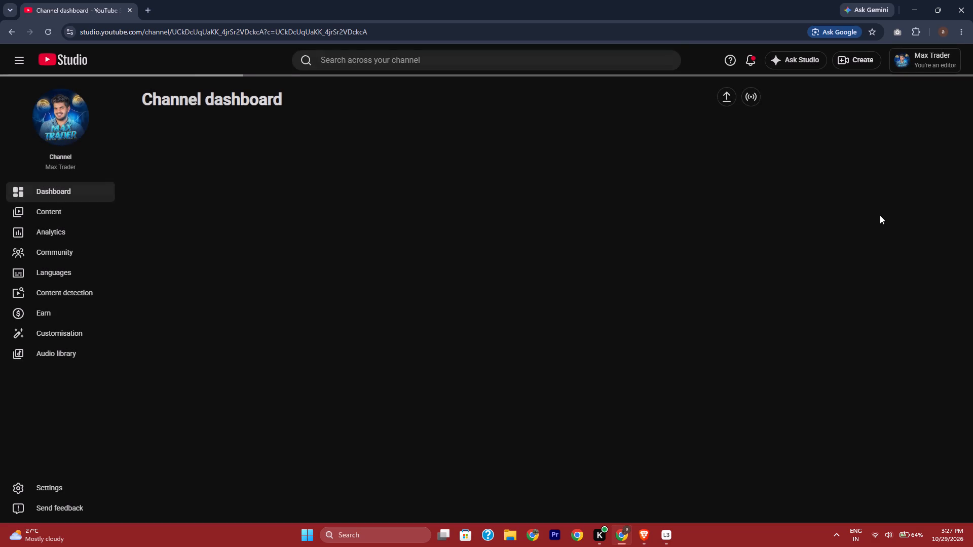
{"action": "left_click", "coordinate": [281, 298]}
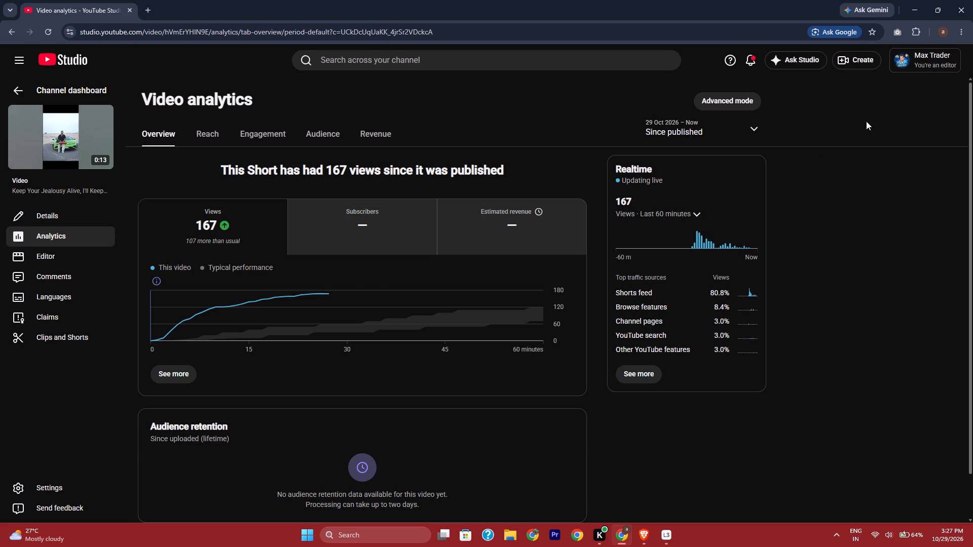
Switch back to Trading Wolf and review the latest Short's overview, engagement and reach analytics.
{"action": "left_click", "coordinate": [924, 56]}
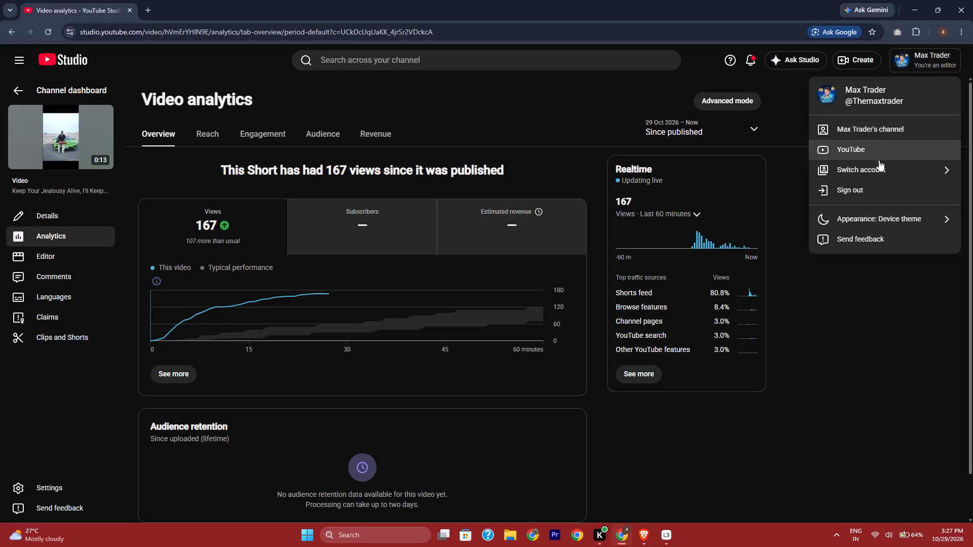
{"action": "left_click", "coordinate": [877, 167]}
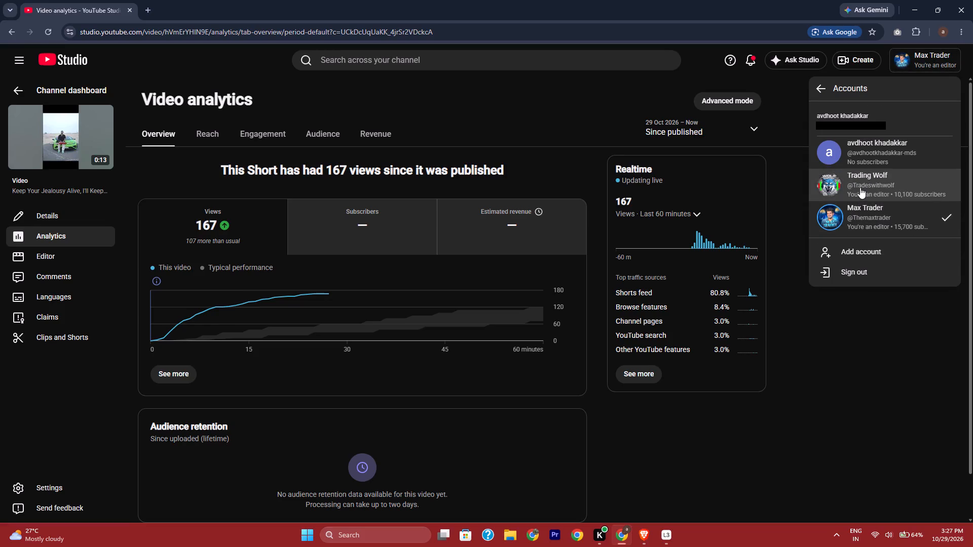
{"action": "left_click", "coordinate": [860, 187]}
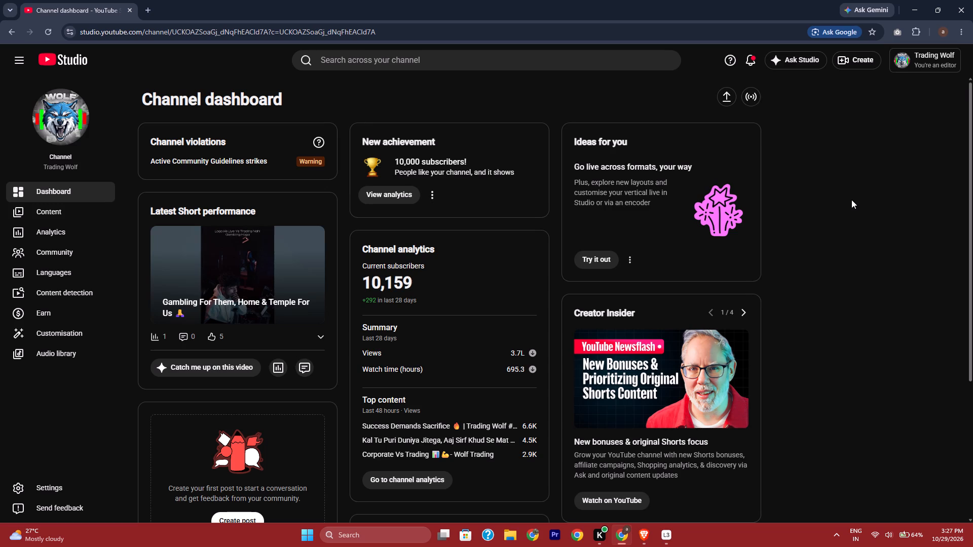
{"action": "left_click", "coordinate": [281, 374]}
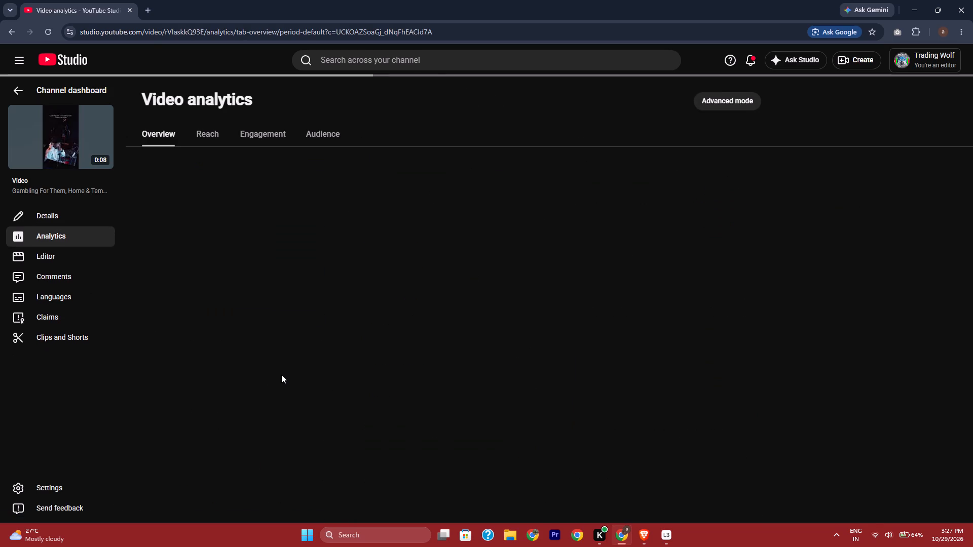
{"action": "left_click", "coordinate": [247, 139]}
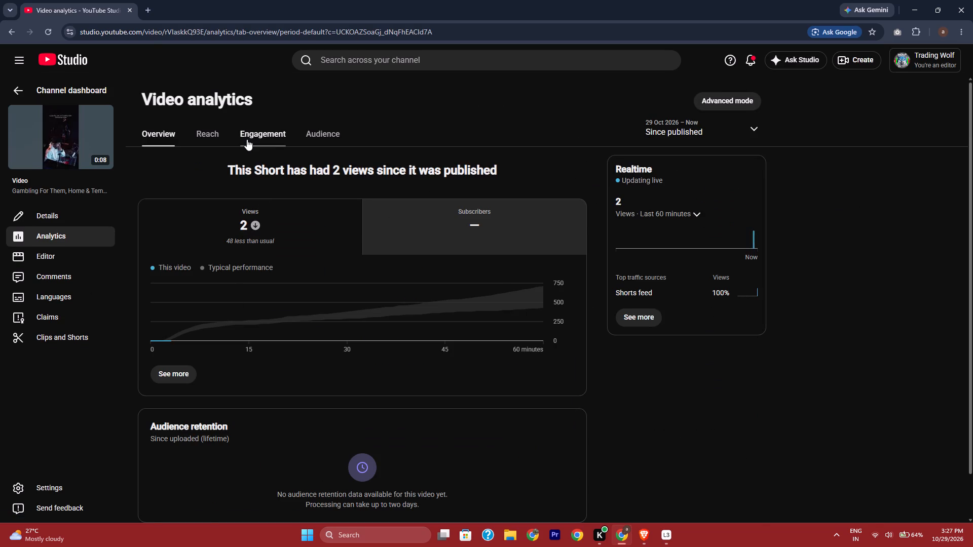
{"action": "left_click", "coordinate": [197, 141]}
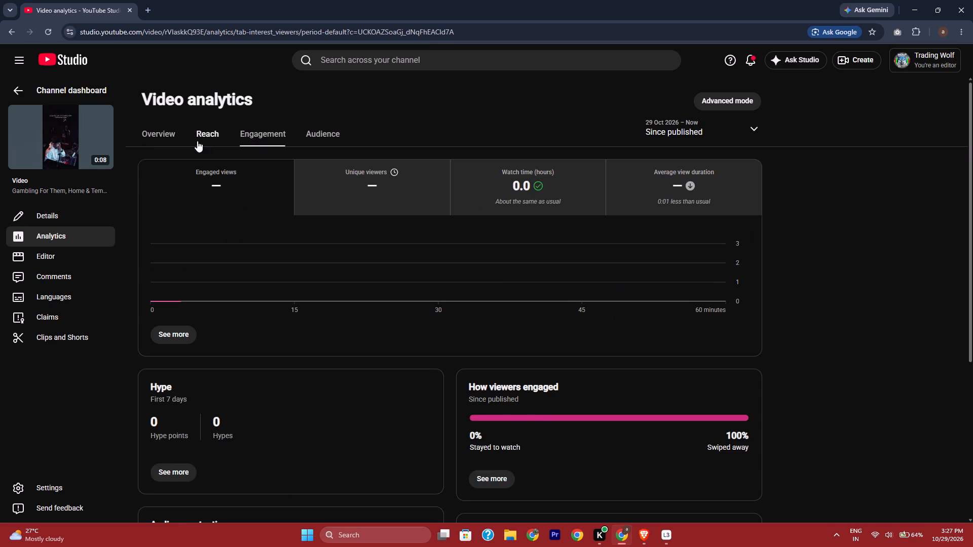
{"action": "left_click", "coordinate": [162, 139]}
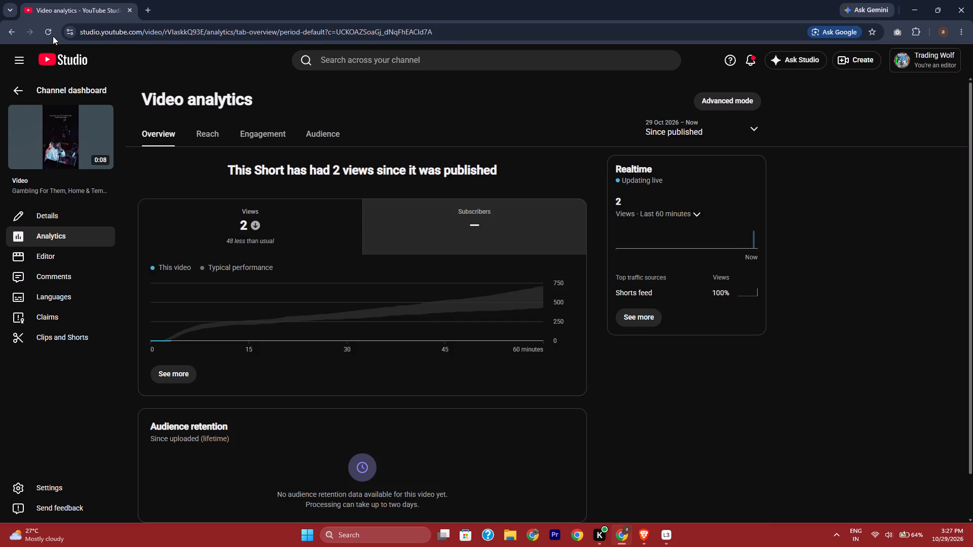
Refresh the Trading Wolf Short's analytics overview repeatedly to check for updated views.
{"action": "left_click", "coordinate": [53, 36]}
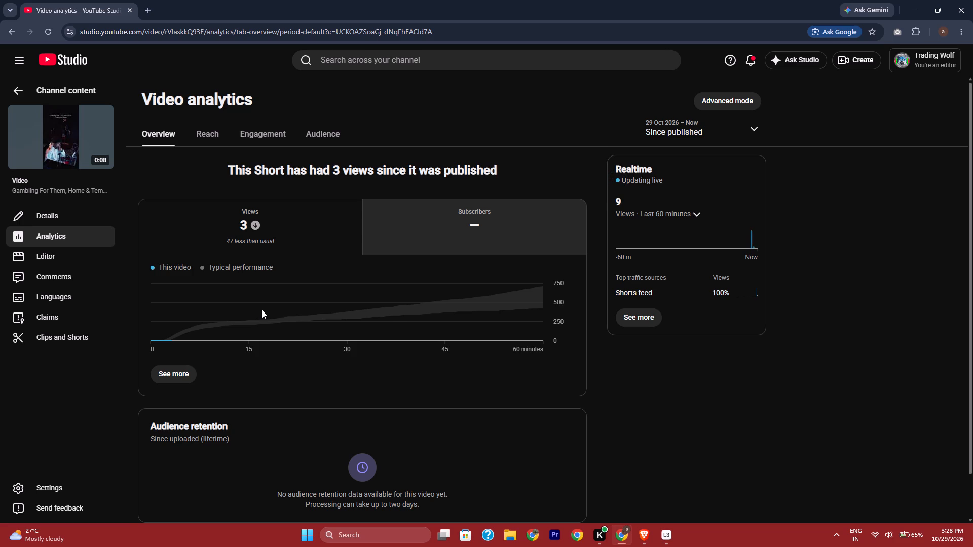
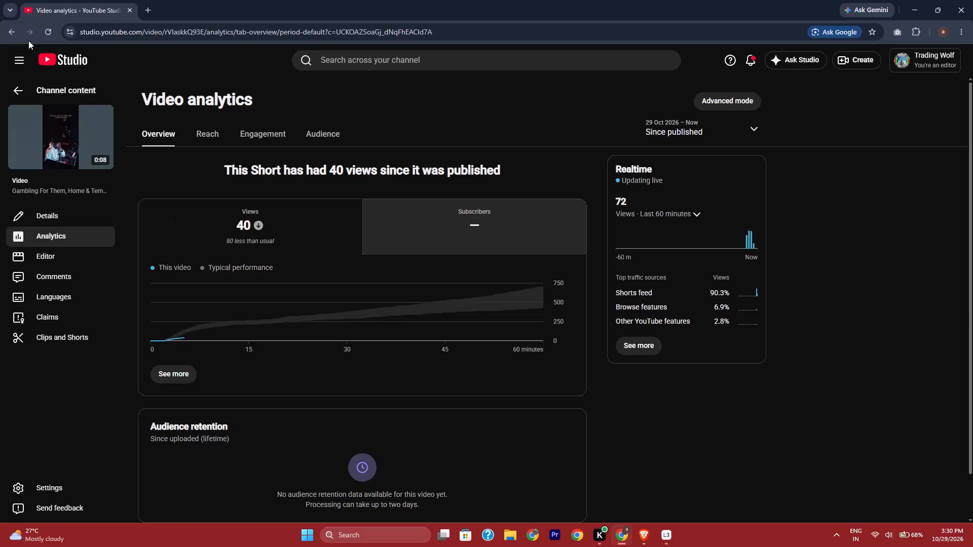
Refresh the Trading Wolf Short's analytics overview to check for updated views.
{"action": "left_click", "coordinate": [48, 38]}
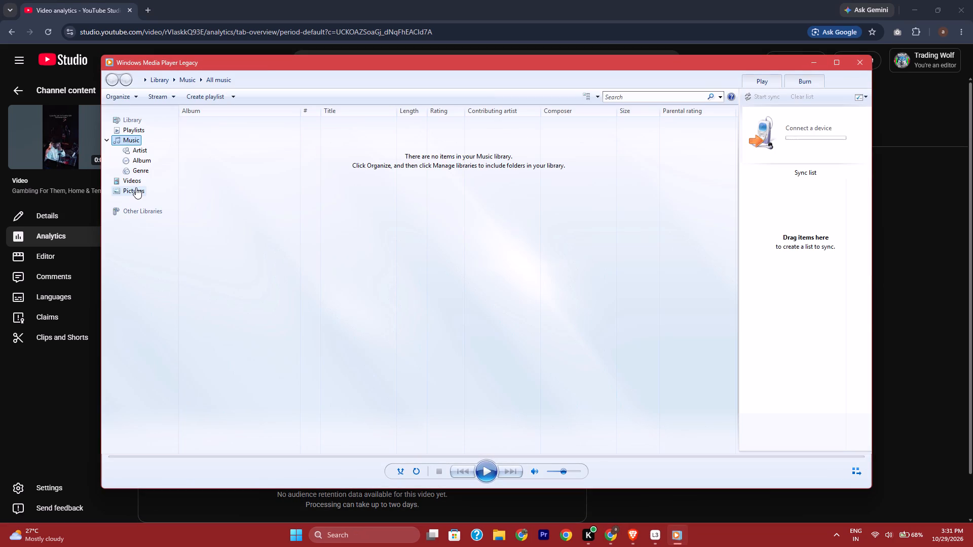
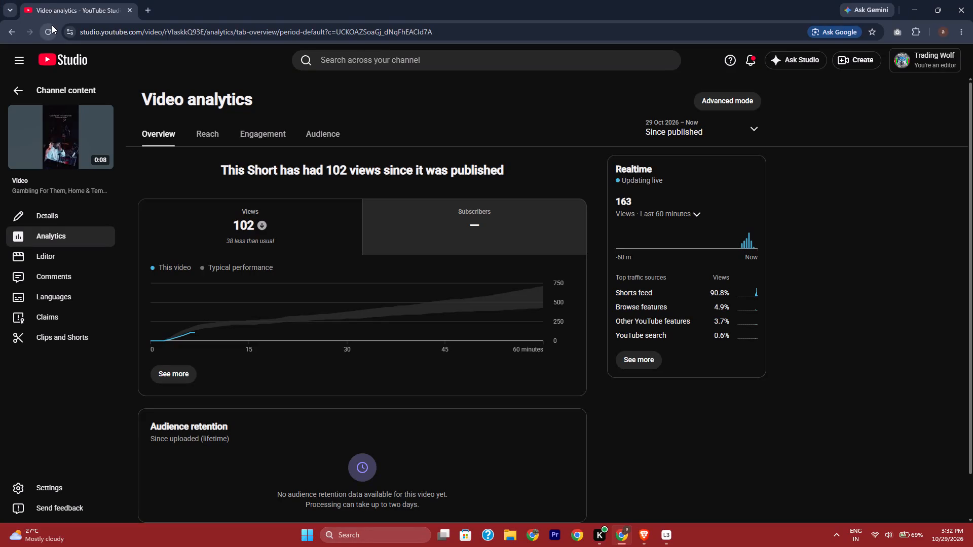
Reload the Trading Wolf Short's analytics overview to check for updated views.
{"action": "left_click", "coordinate": [52, 25]}
{"action": "left_click", "coordinate": [52, 25]}
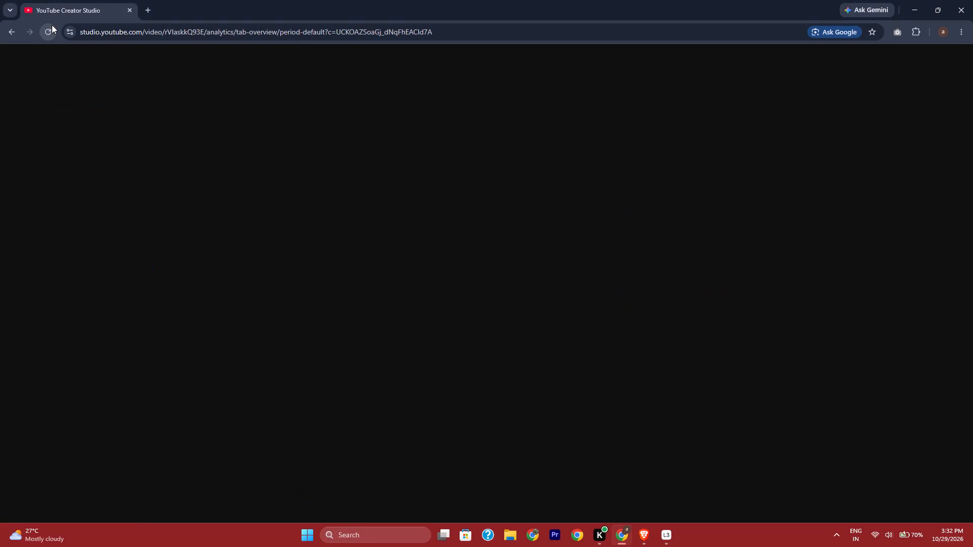
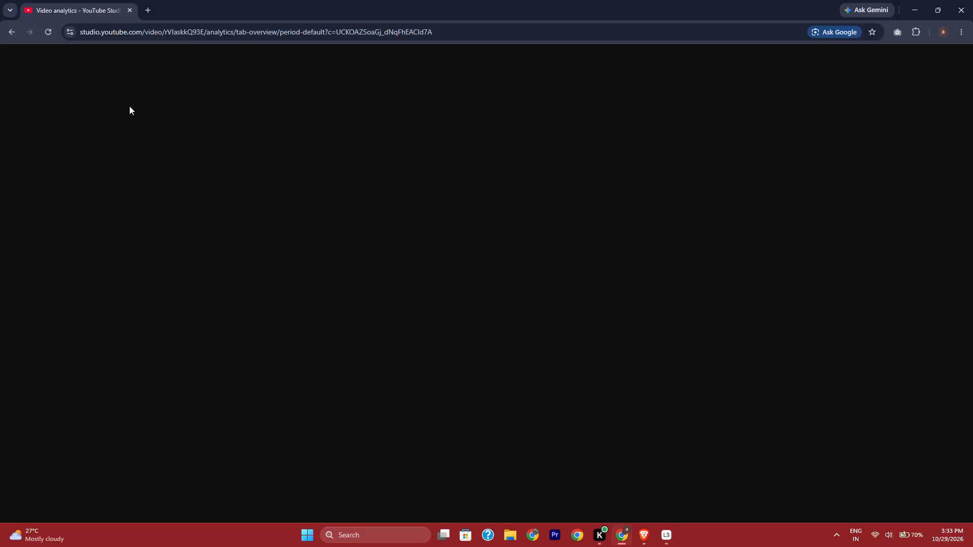
Reload the Trading Wolf Short's analytics, then reopen them from the channel dashboard's latest Short performance to check for updated views.
{"action": "left_click", "coordinate": [50, 35]}
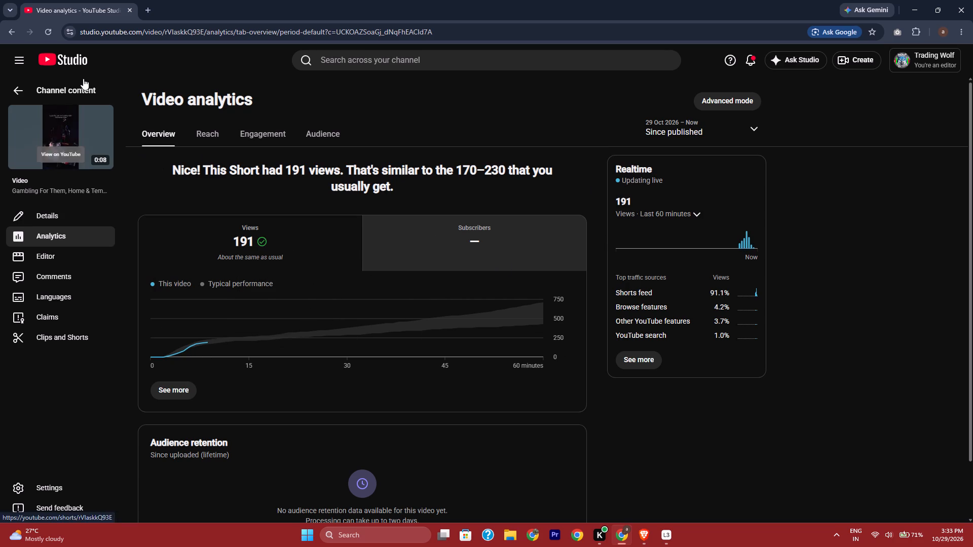
{"action": "left_click", "coordinate": [76, 66]}
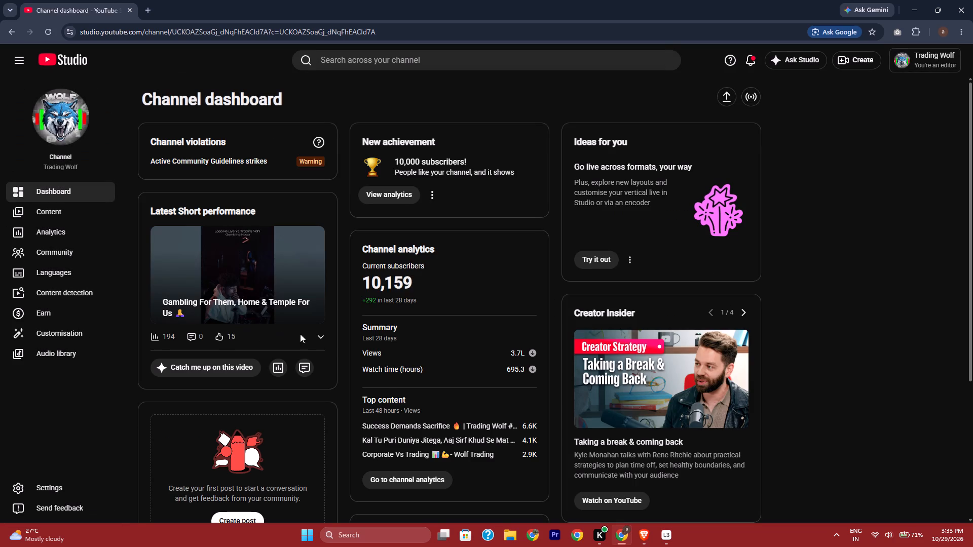
{"action": "scroll", "coordinate": [333, 342], "scroll_direction": "up", "scroll_amount": 1}
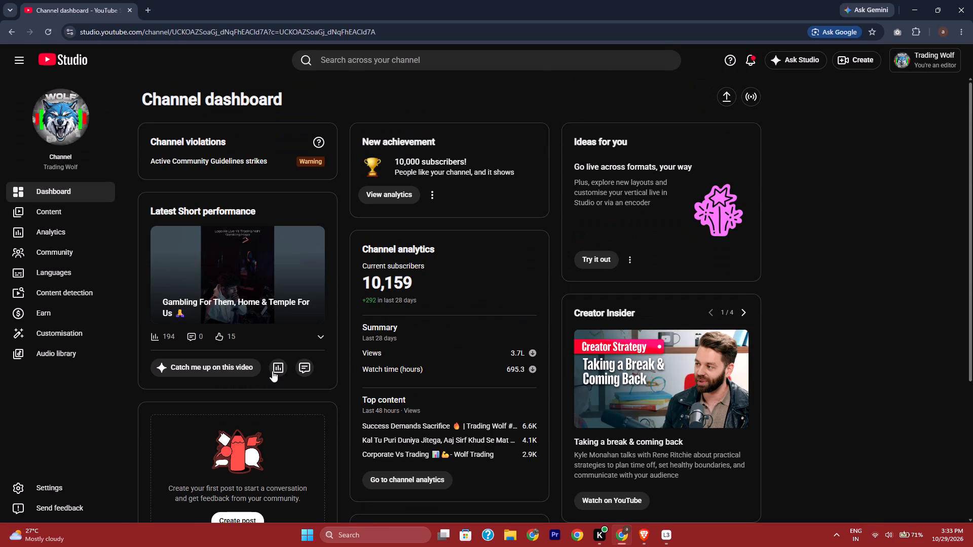
{"action": "left_click", "coordinate": [272, 371]}
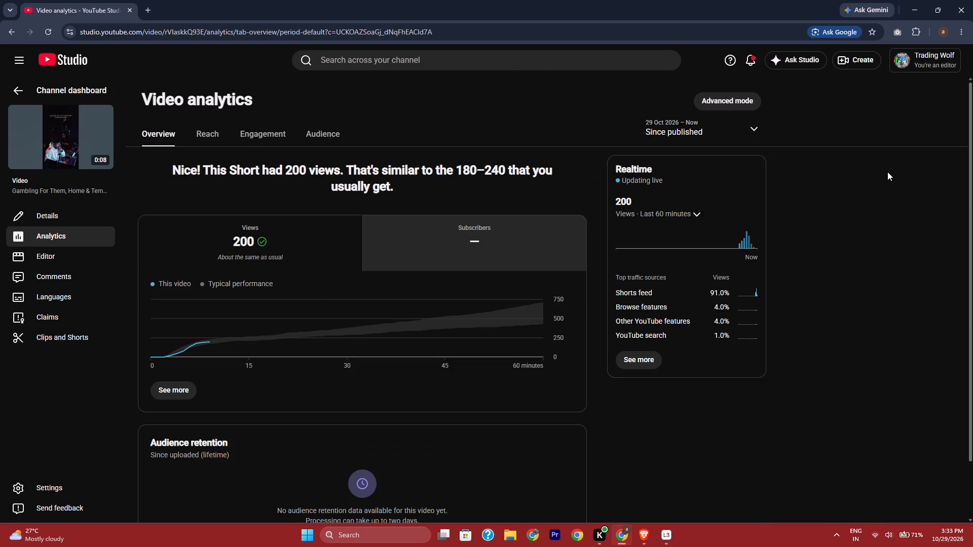
Switch to the Max Trader channel and open the analytics of its latest Short, "Keep Your Jealousy Alive, I'll Keep My Aura Live".
{"action": "left_click", "coordinate": [928, 67]}
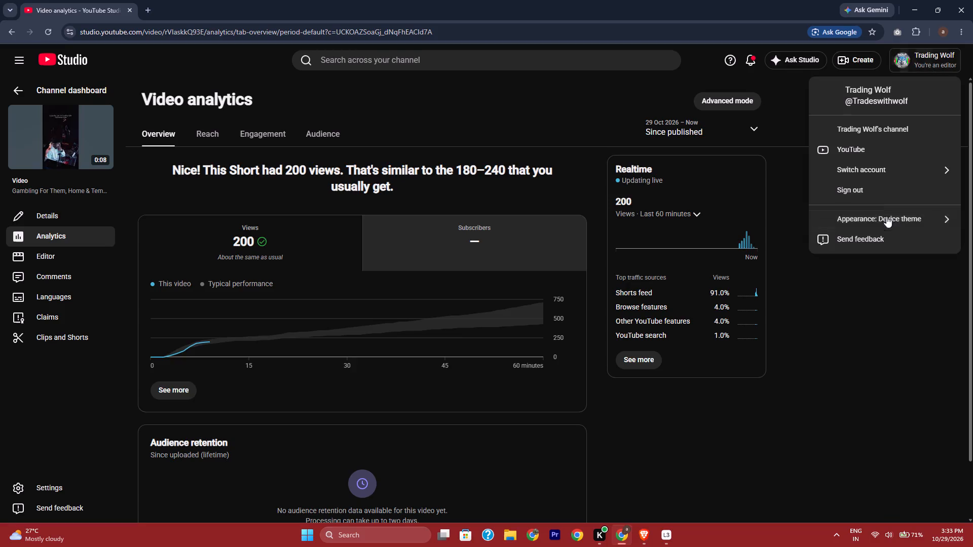
{"action": "left_click", "coordinate": [856, 170]}
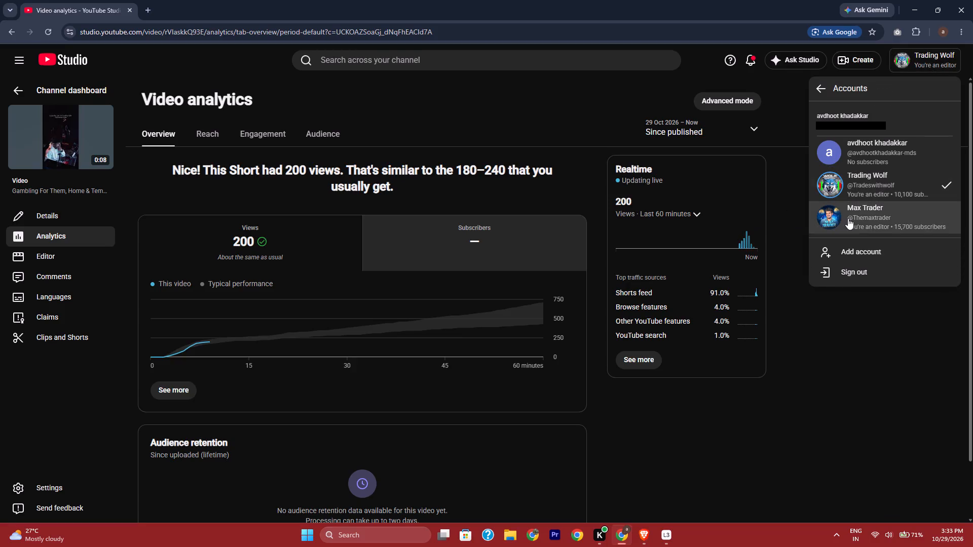
{"action": "left_click", "coordinate": [848, 218]}
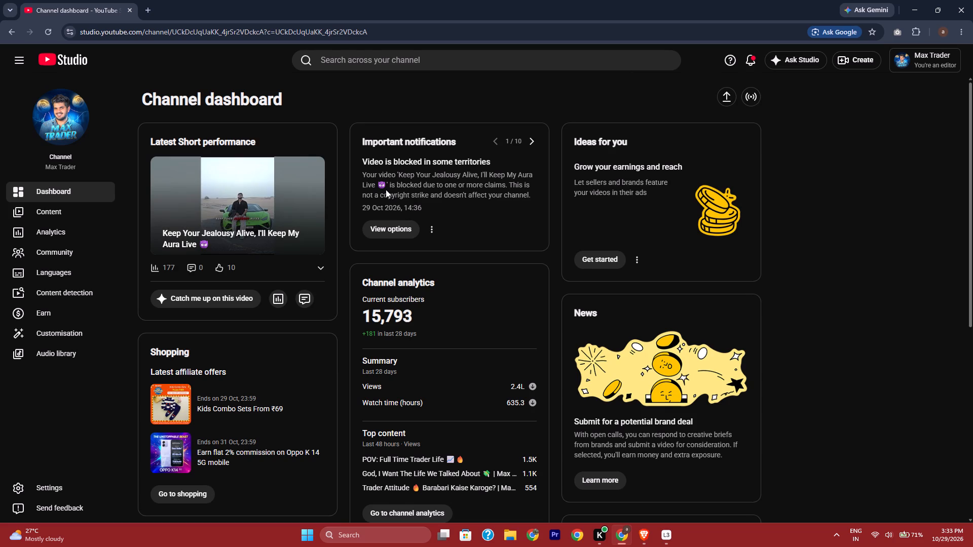
{"action": "left_click", "coordinate": [282, 304]}
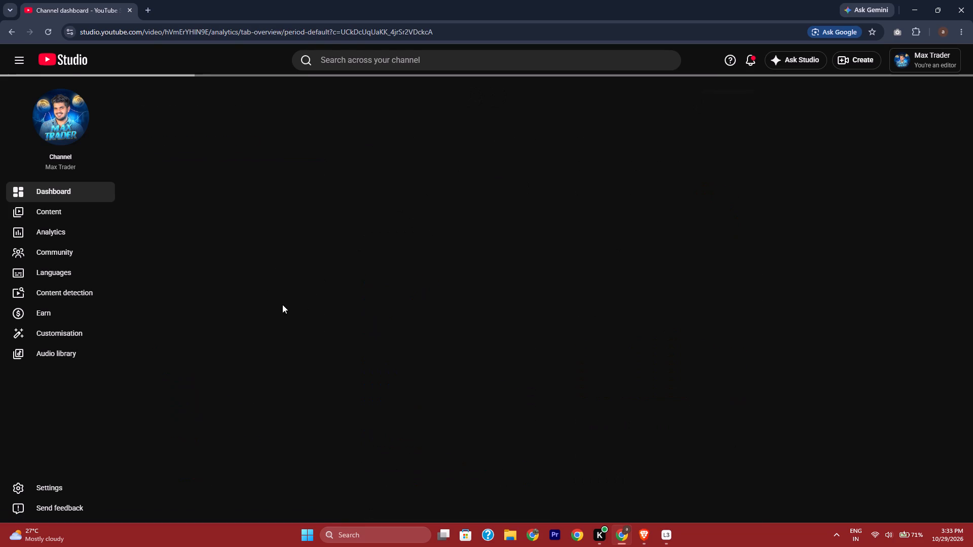
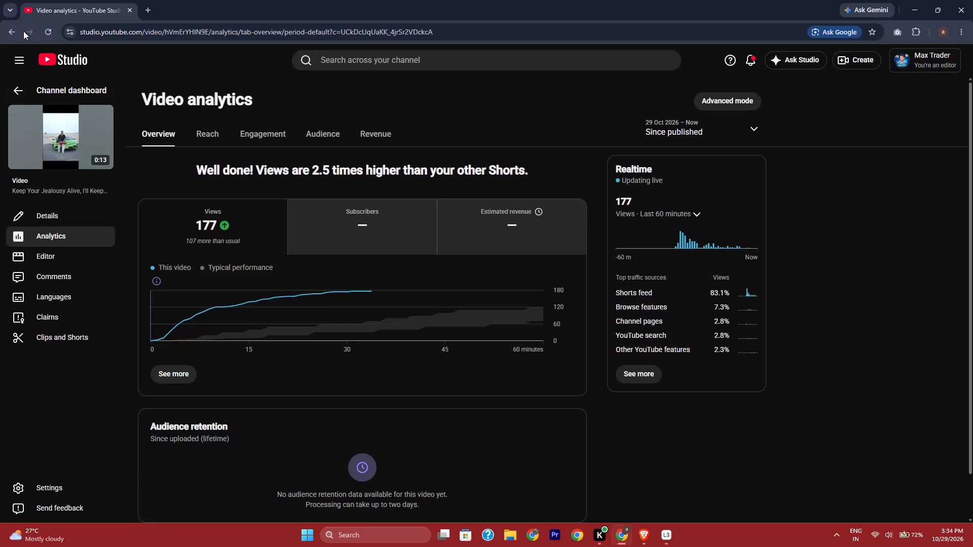
Reload the Max Trader Short's analytics to check for updated views.
{"action": "left_click", "coordinate": [50, 31]}
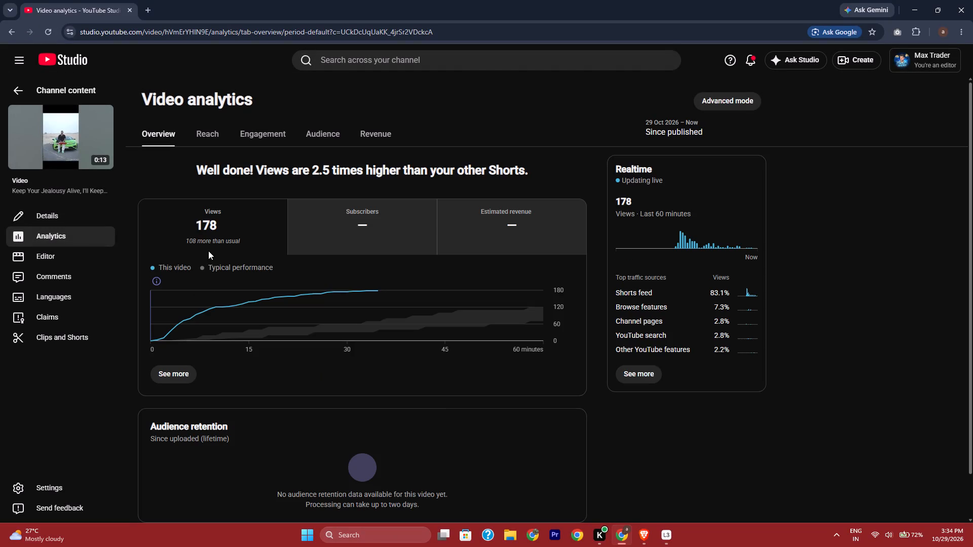
Switch to the Trading Wolf channel and open the analytics of its latest Short, "Gambling For Them, Home & Temple For Us".
{"action": "left_click", "coordinate": [919, 53]}
{"action": "left_click", "coordinate": [869, 177]}
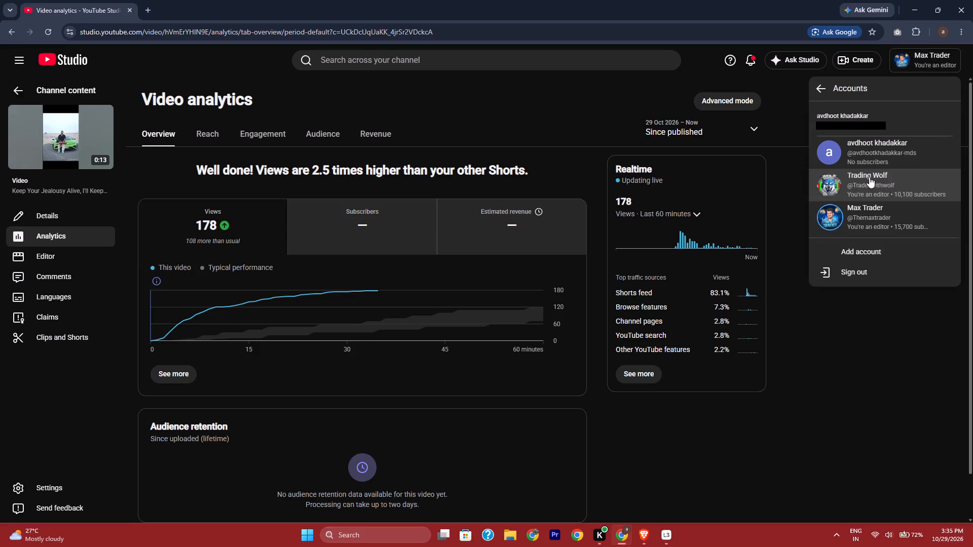
{"action": "left_click", "coordinate": [891, 192]}
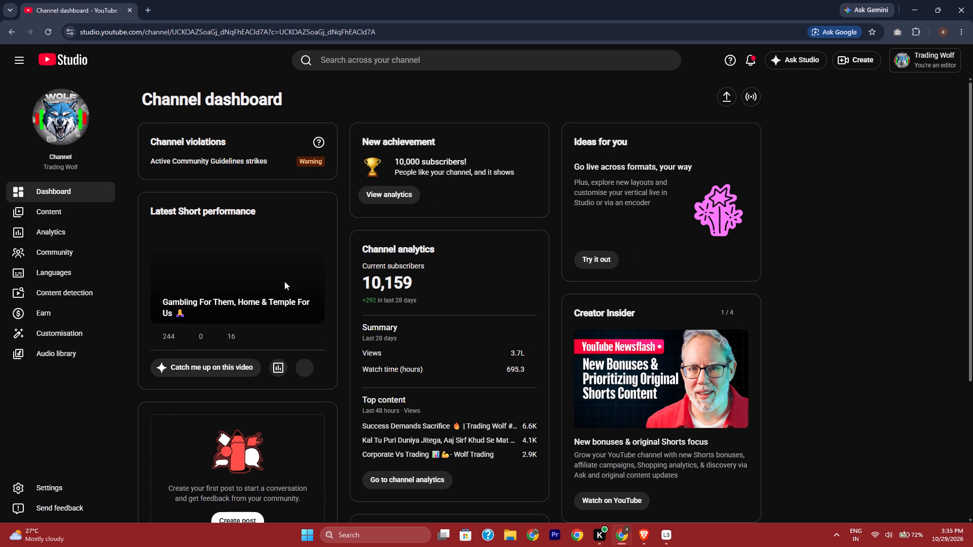
{"action": "left_click", "coordinate": [278, 370]}
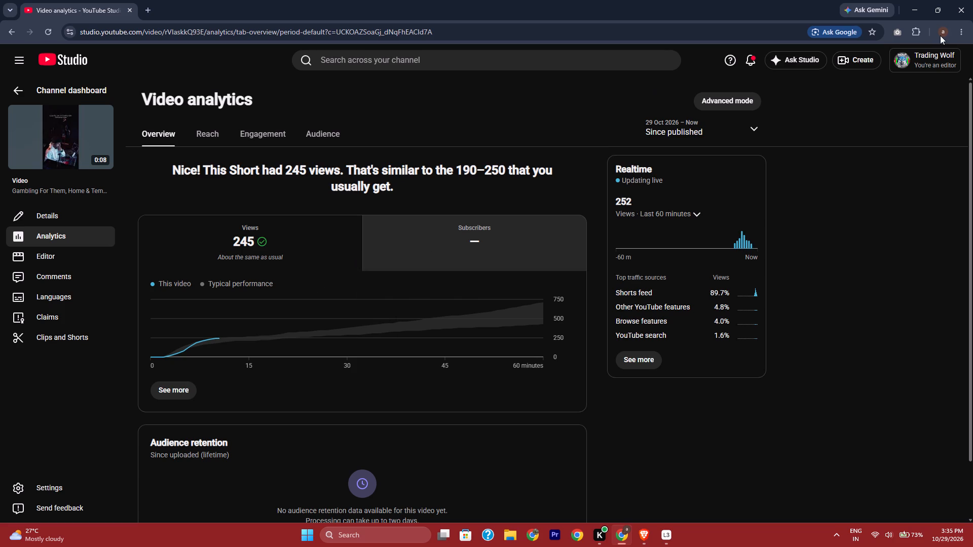
Open the Windows Bluetooth device list and select the AirActive headset for connection.
{"action": "left_click", "coordinate": [897, 533]}
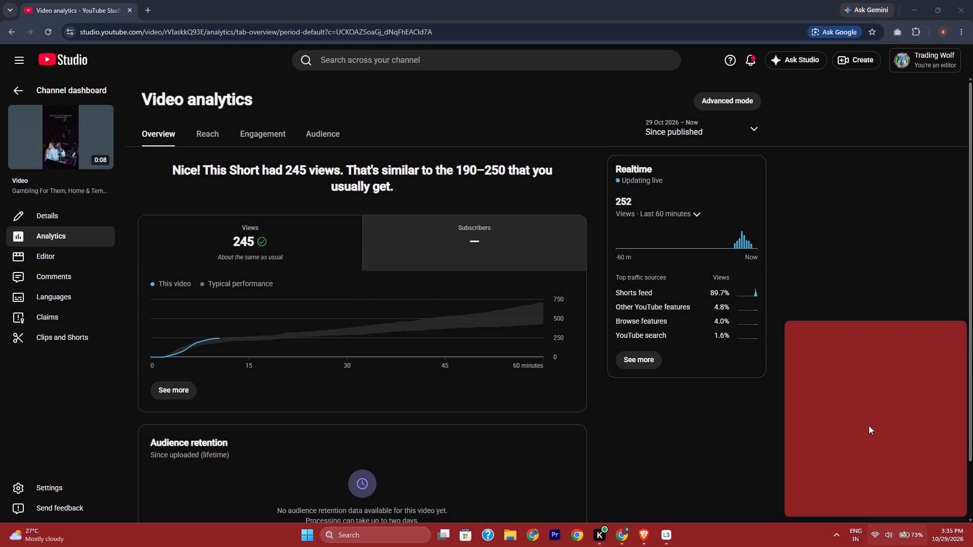
{"action": "left_click", "coordinate": [891, 343]}
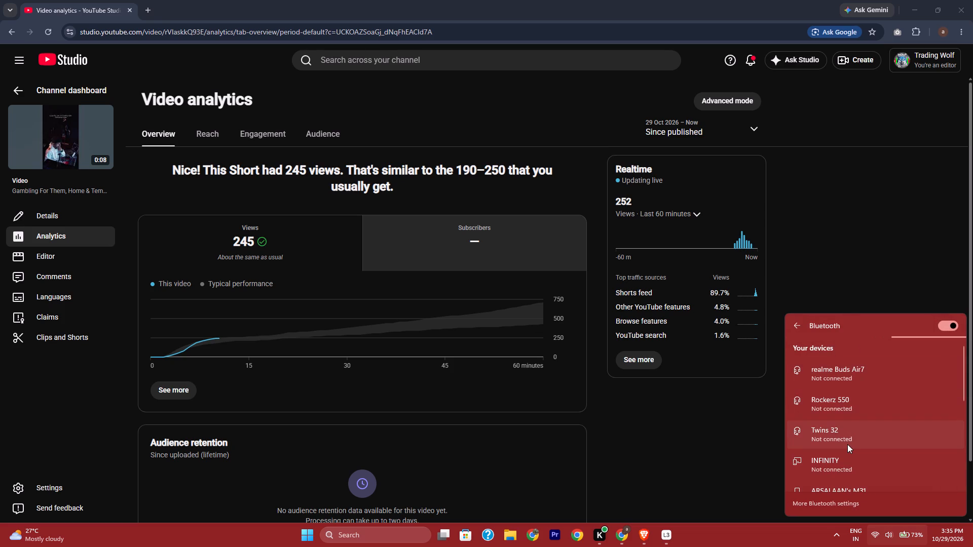
{"action": "scroll", "coordinate": [849, 466], "scroll_direction": "down", "scroll_amount": 1}
{"action": "left_click", "coordinate": [828, 485]}
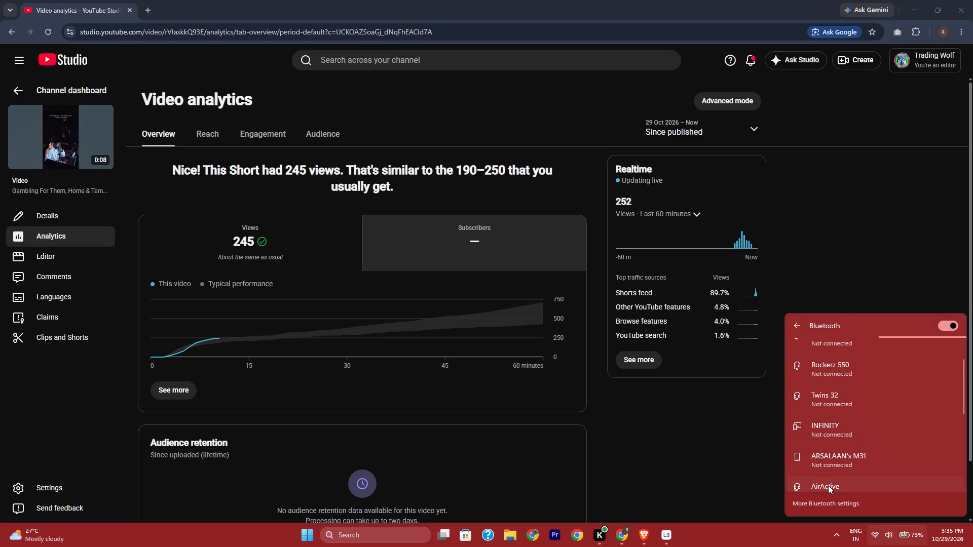